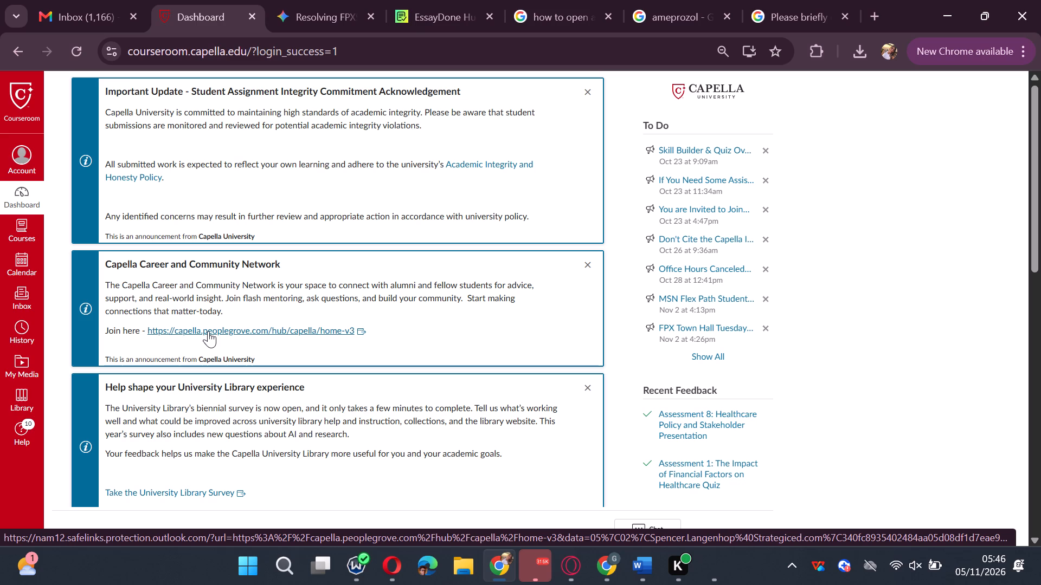
Open the NHS-FPX6004 Healthcare Law and Policy course from the enrolled courses.
left_click(1, 225)
left_click(76, 214)
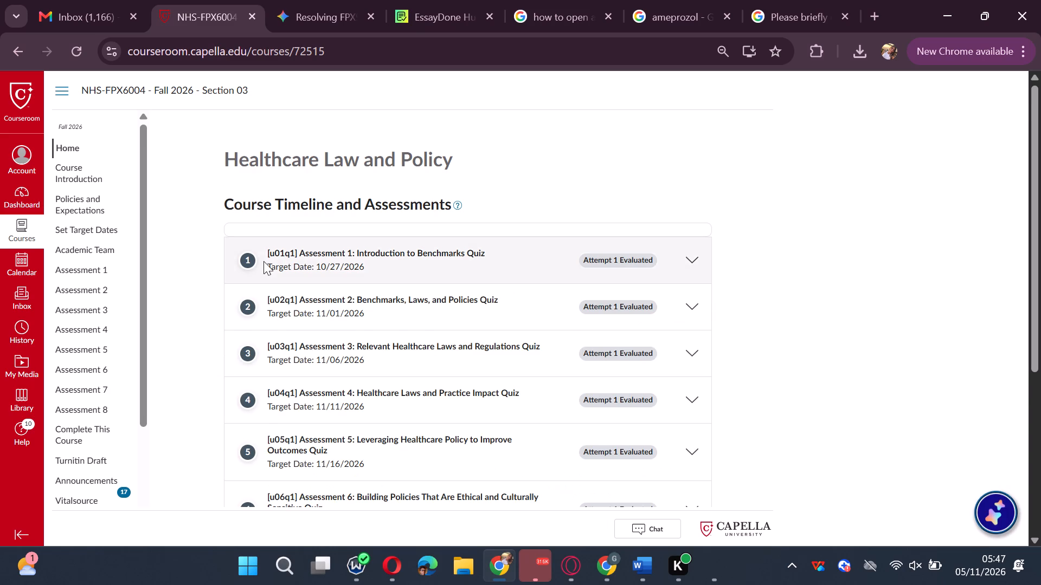
Expand Assessment 8: Healthcare Policy and Stakeholder Presentation in the course timeline and open its assessment page.
scroll(264, 261, "down", 3)
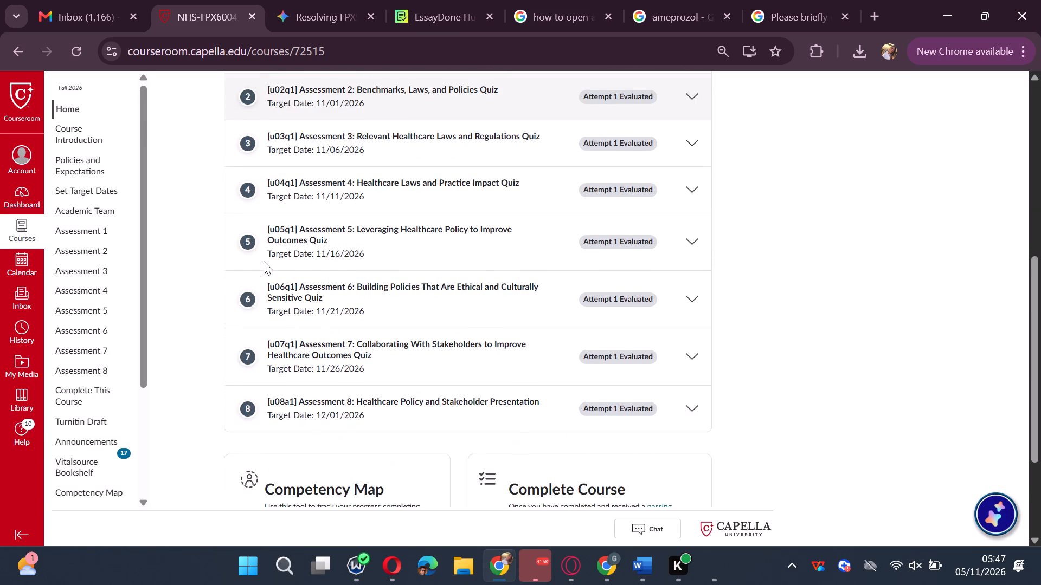
left_click(347, 402)
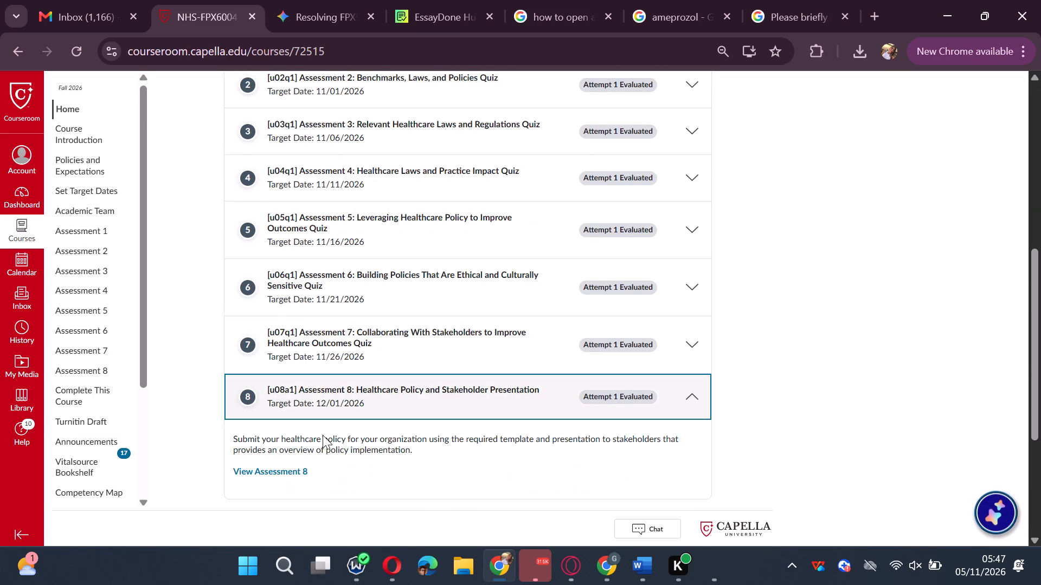
left_click(294, 471)
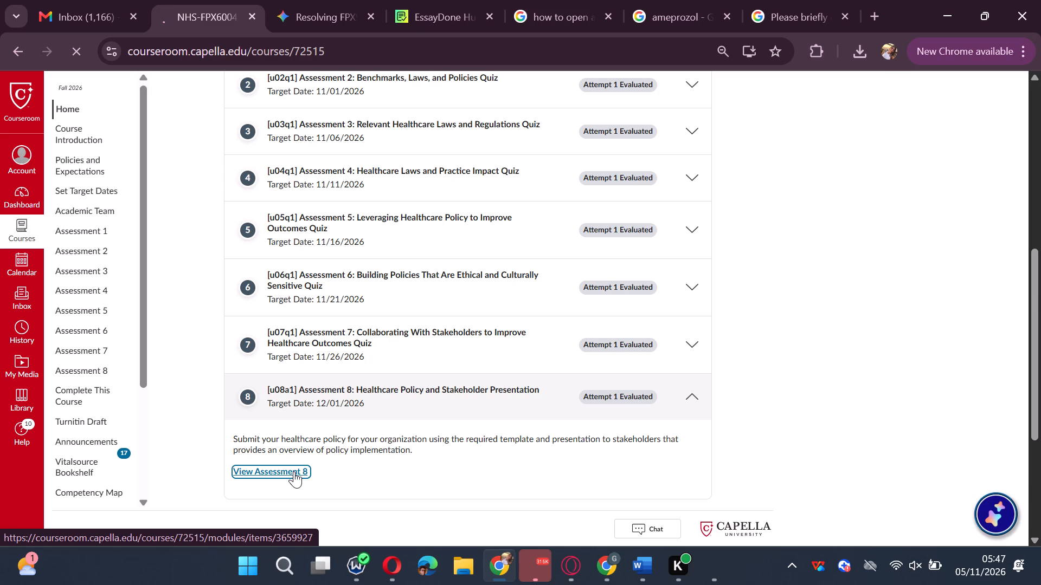
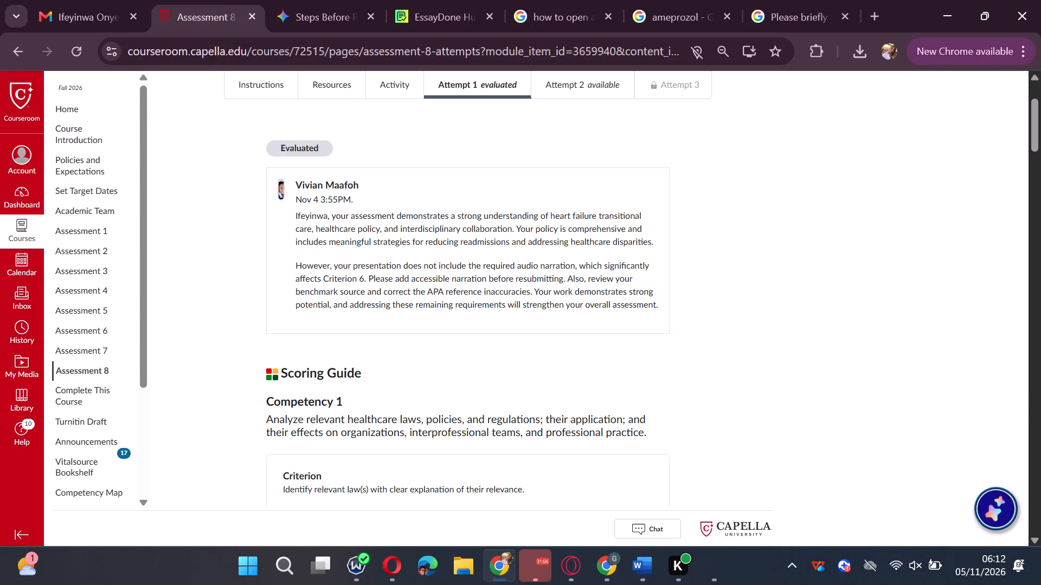
scroll(518, 317, "down", 11)
scroll(518, 317, "up", 2)
scroll(518, 317, "down", 1)
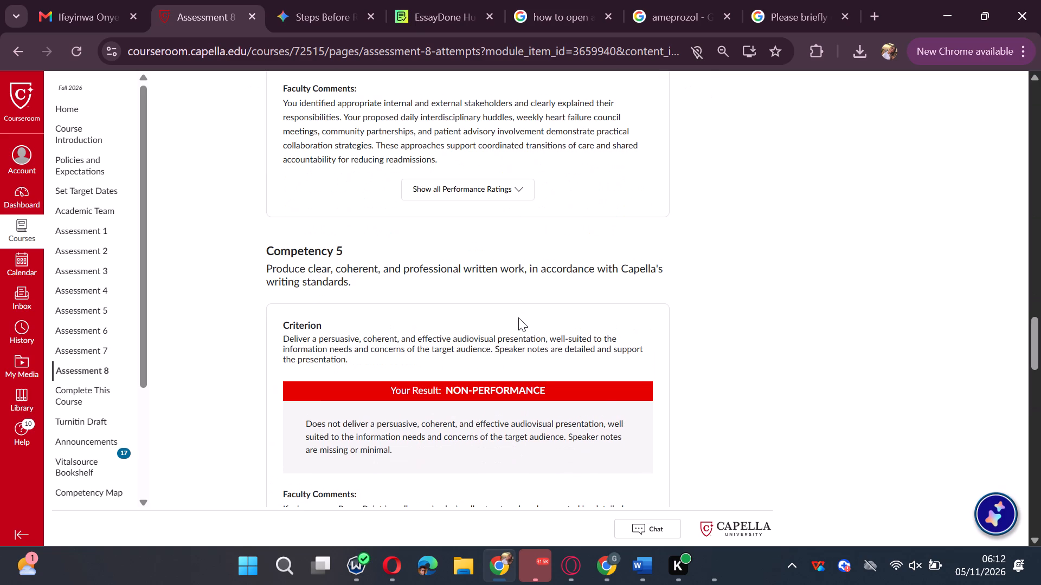
scroll(518, 317, "down", 1)
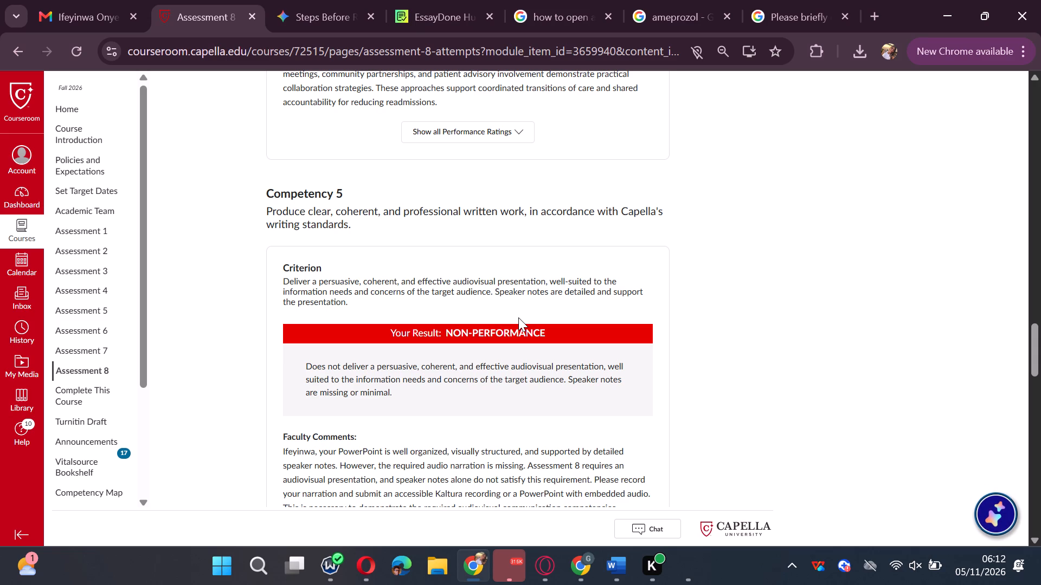
scroll(518, 317, "down", 1)
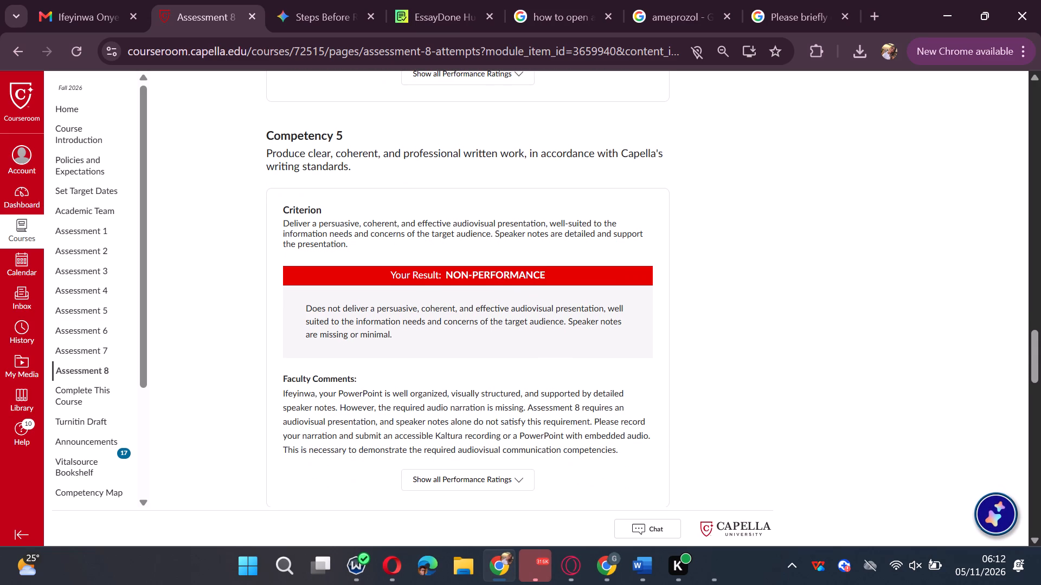
scroll(518, 317, "down", 2)
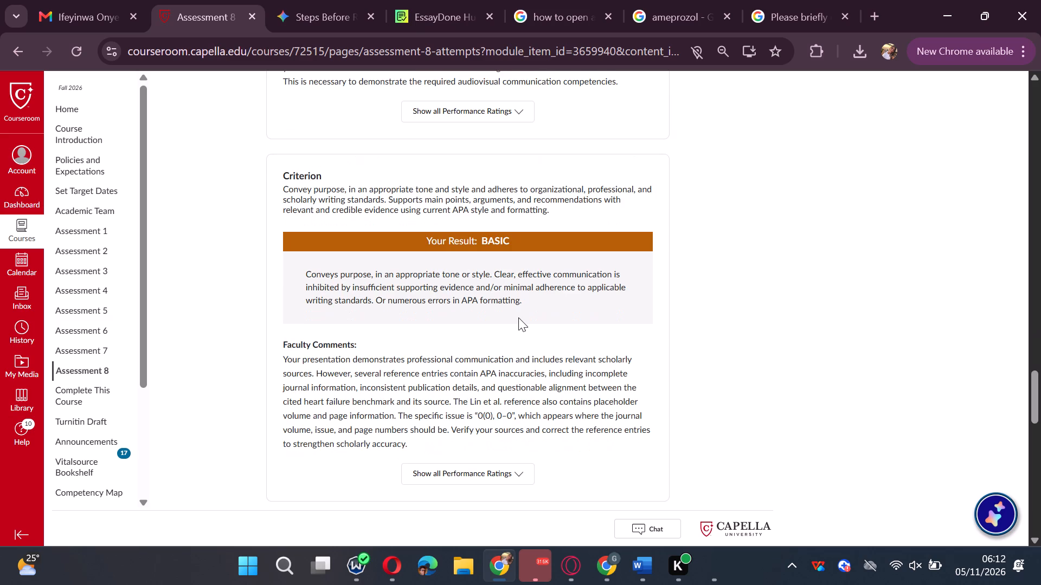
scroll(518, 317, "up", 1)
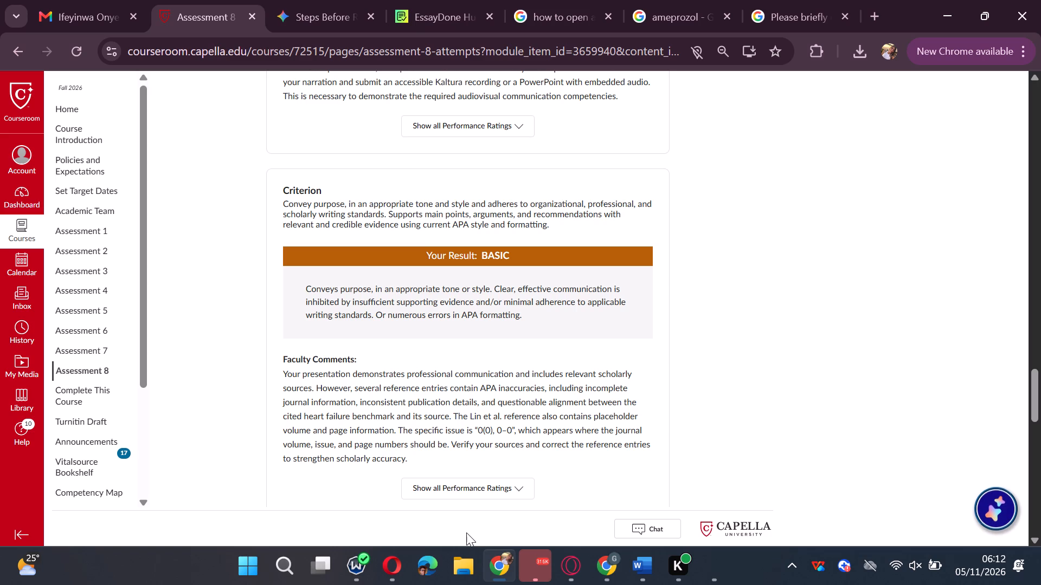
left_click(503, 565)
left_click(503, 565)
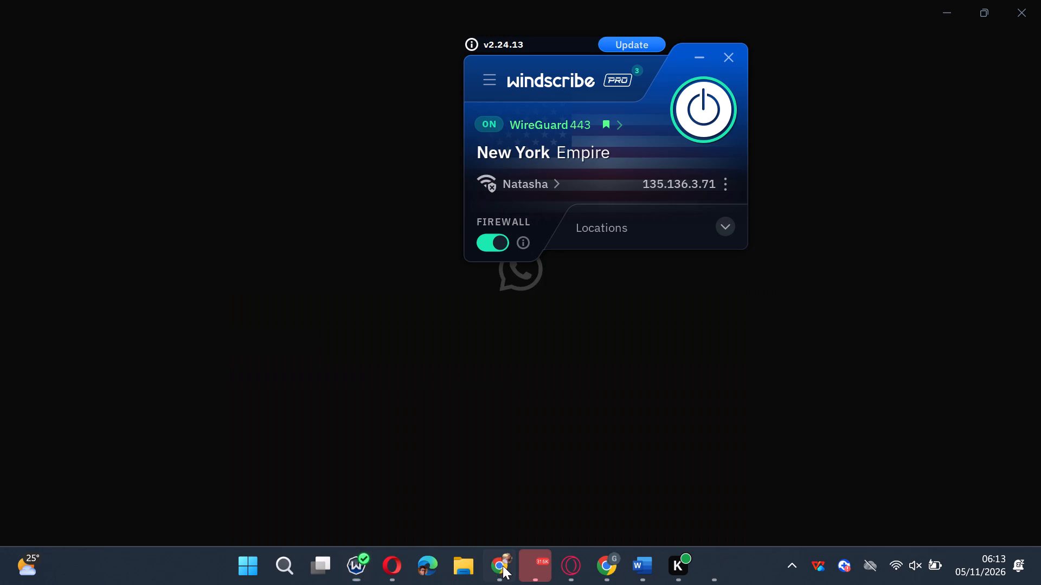
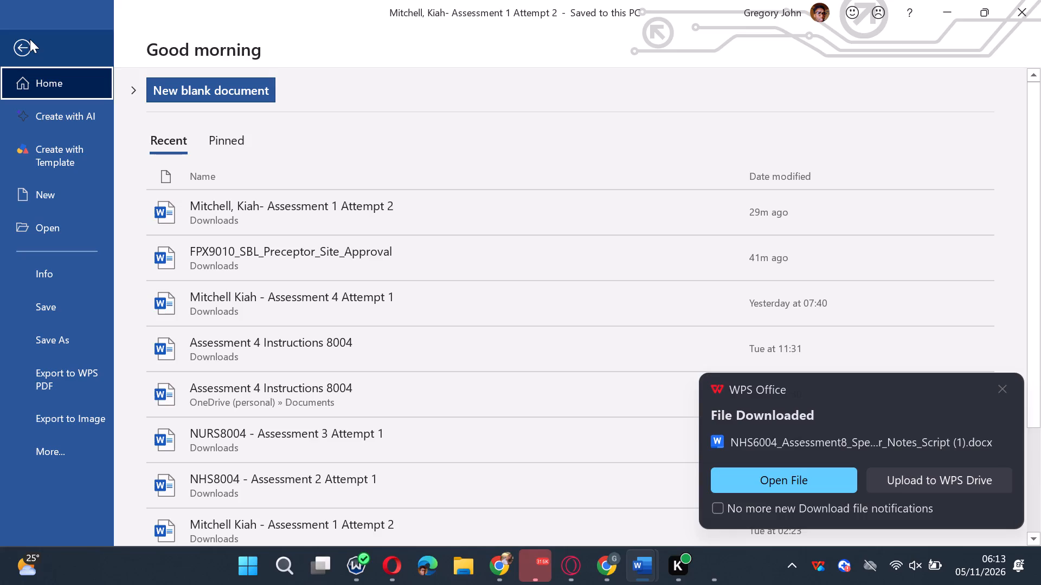
In Word, open the document NHS6004_Assessment8_Speaker_Notes_Script (1) from the Downloads folder.
left_click(63, 225)
scroll(63, 225, "up", 9, "ctrl")
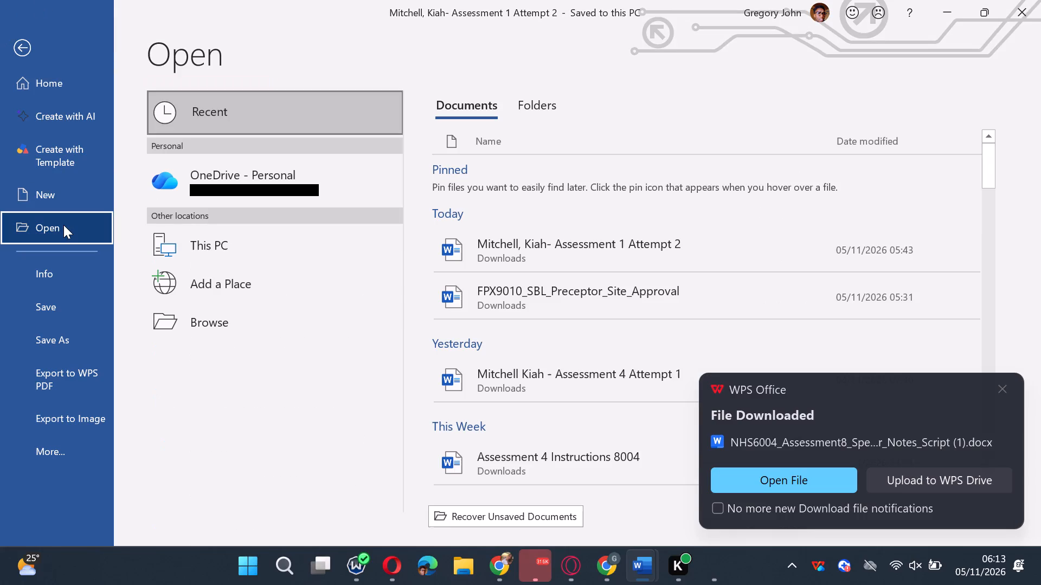
scroll(63, 225, "up", 6, "ctrl")
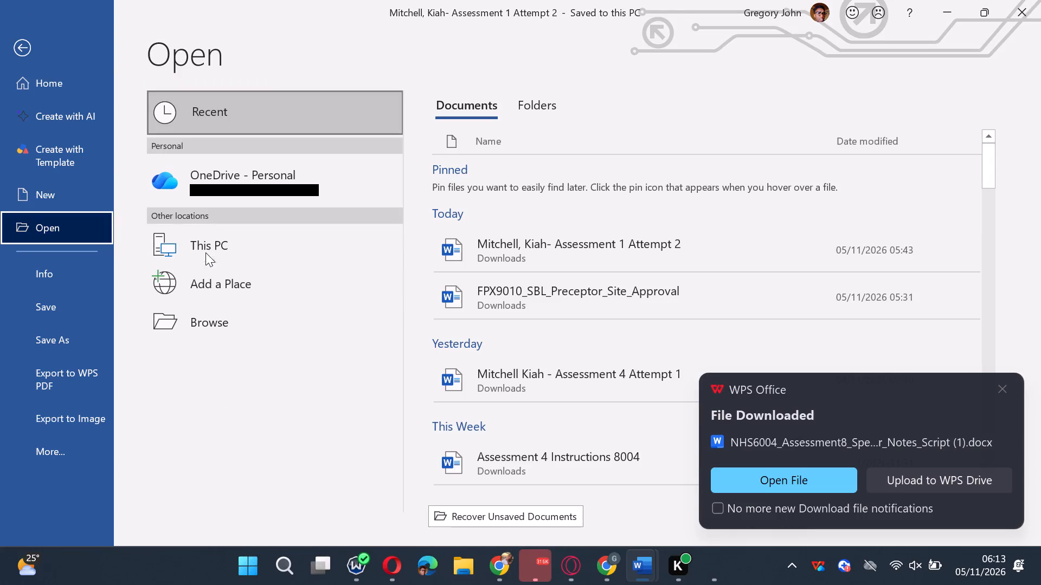
double_click(205, 252)
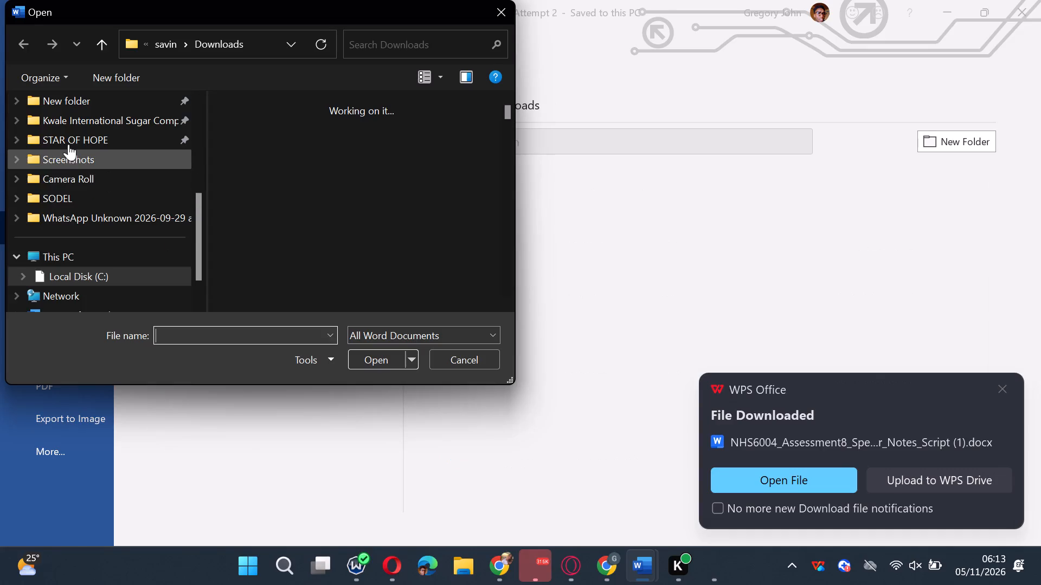
scroll(68, 144, "up", 18)
left_click(62, 203)
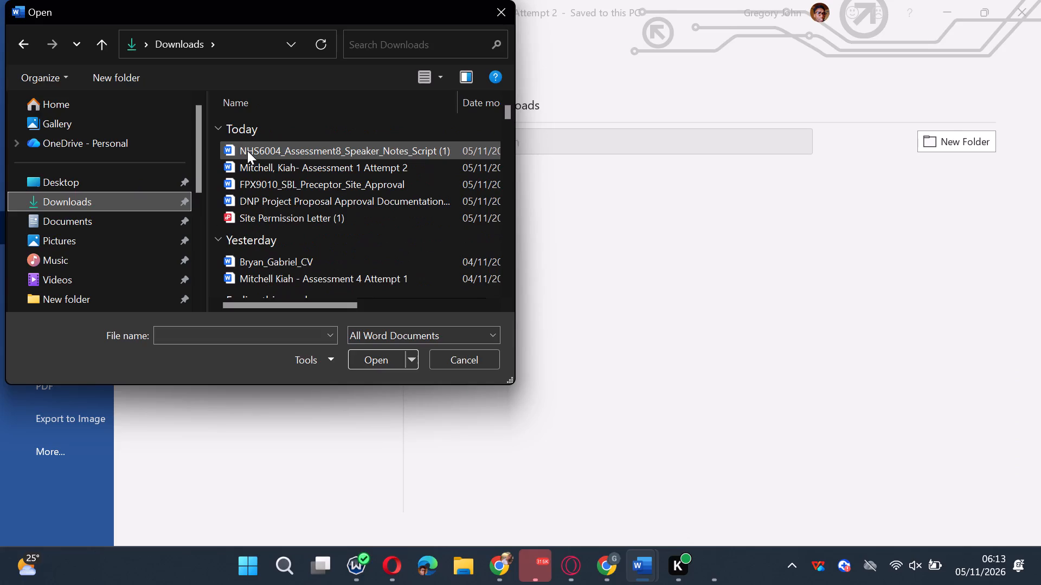
left_click(151, 199)
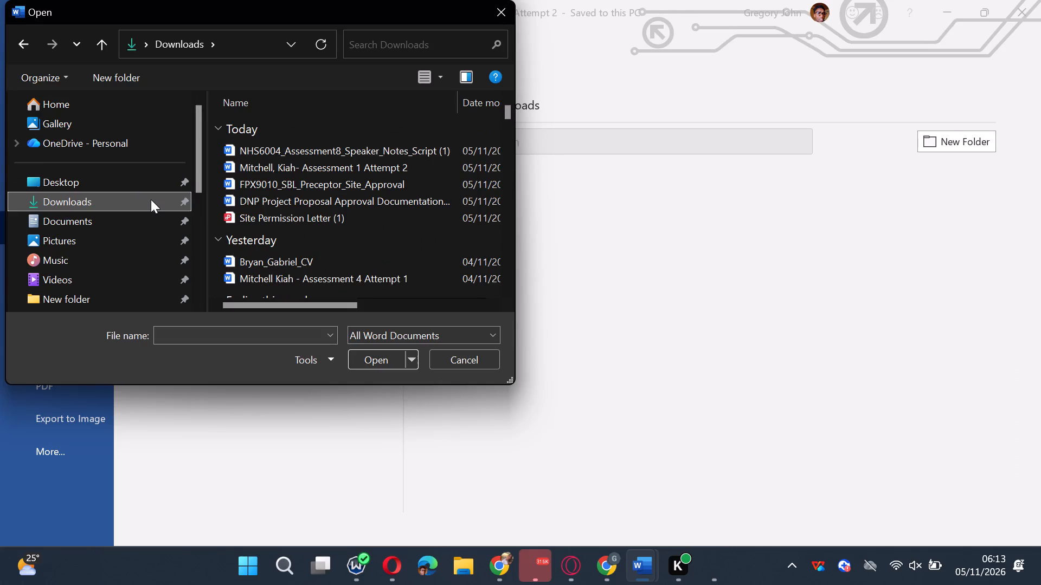
left_click(262, 156)
left_click(372, 358)
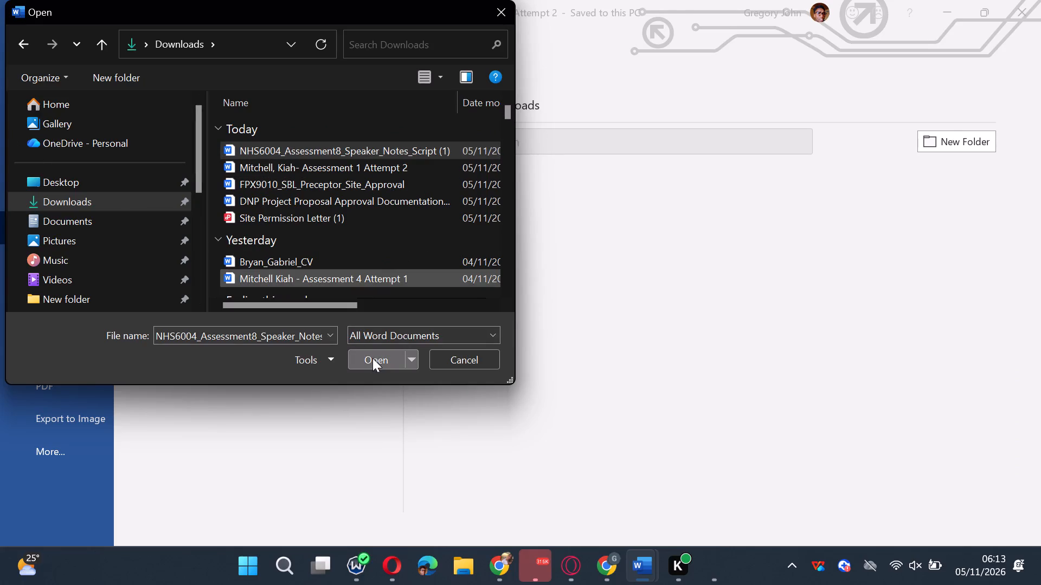
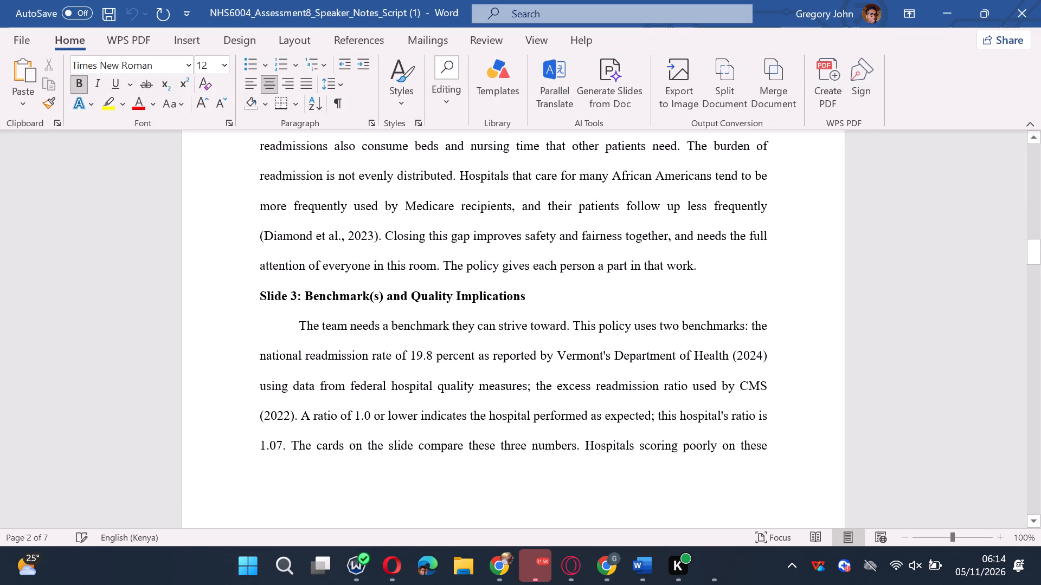
Skim the speaker notes script from Slide 3 through to the reference list on the final page.
scroll(536, 366, "down", 16)
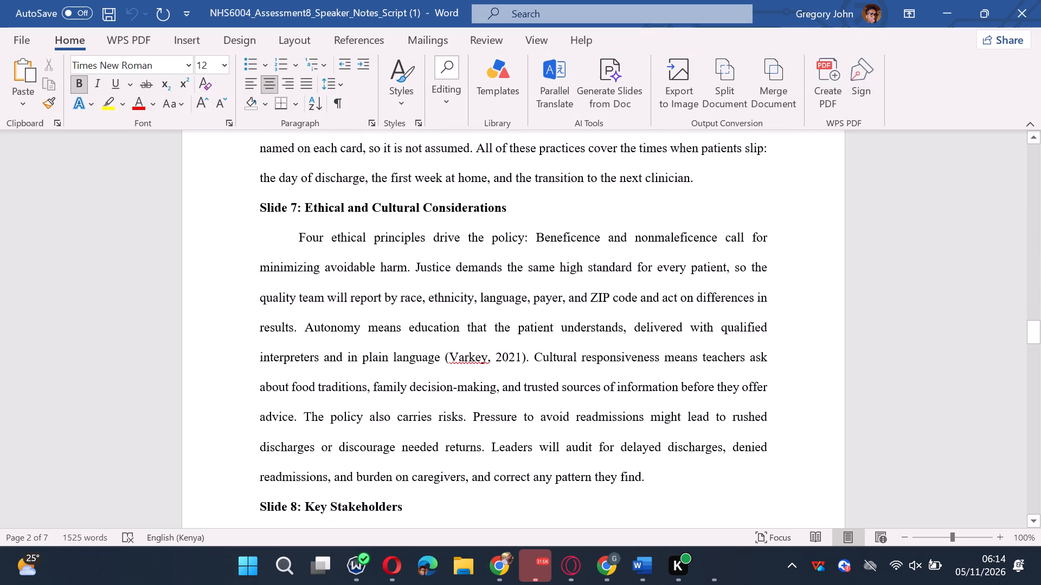
scroll(536, 366, "down", 20)
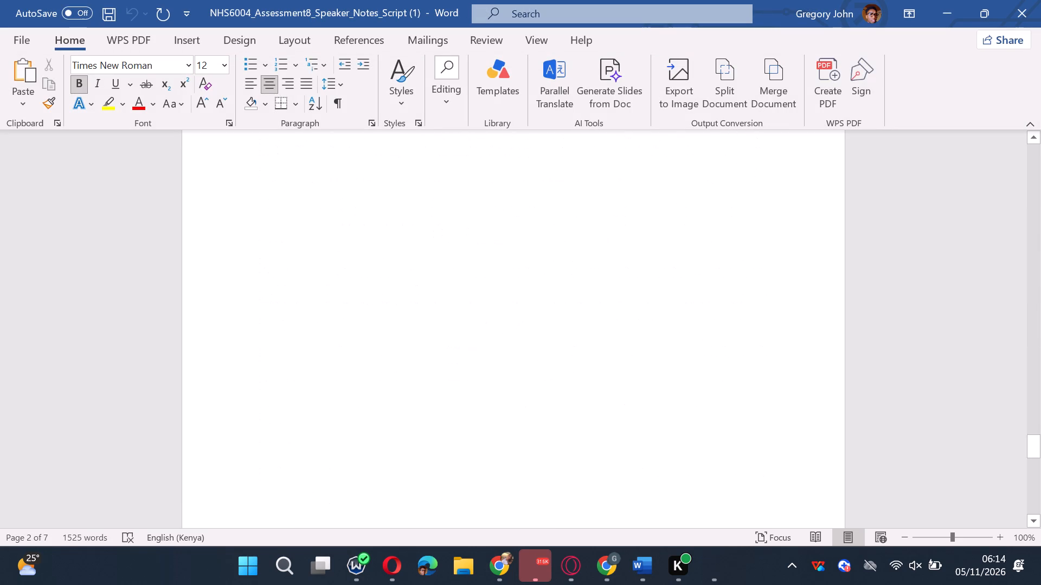
scroll(536, 366, "down", 20)
scroll(536, 366, "down", 1)
scroll(536, 366, "up", 2)
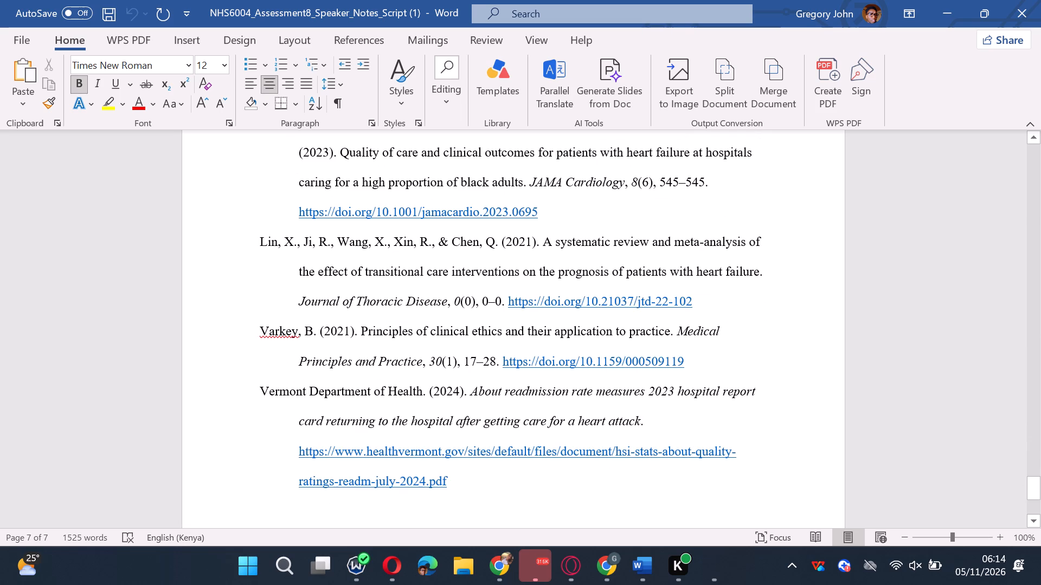
Copy the Lin et al. (2021) DOI link and look it up in MyBib in Opera, opening the matching article's details.
left_click_drag(712, 307, 606, 301)
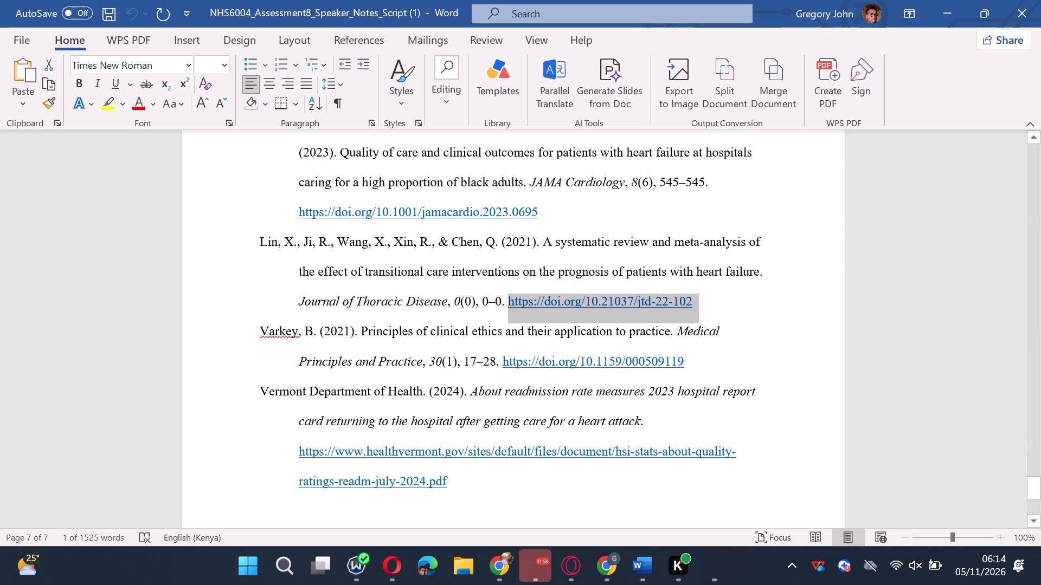
key("ctrl+c")
left_click(391, 566)
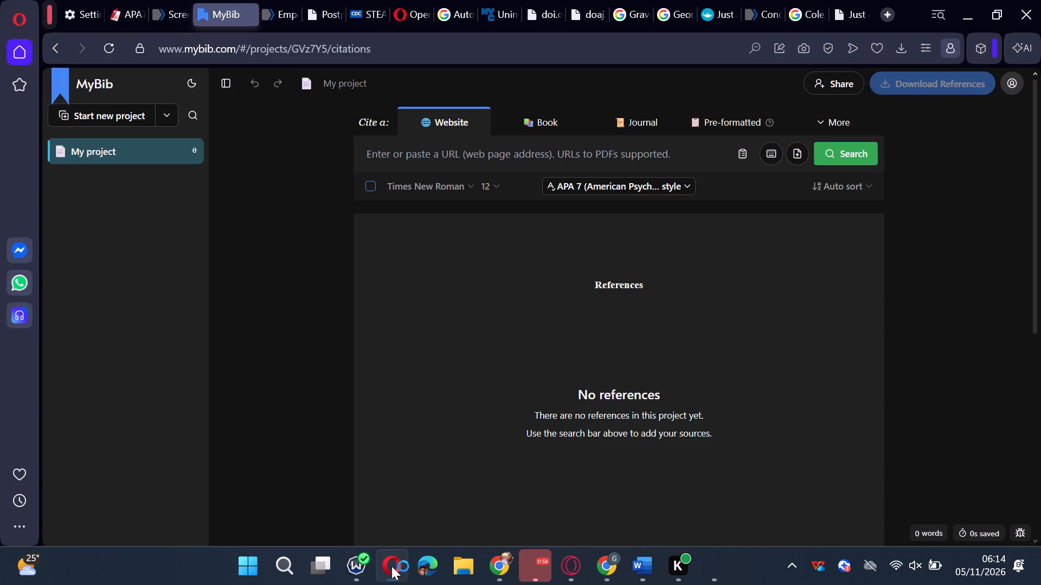
left_click(459, 153)
key("ctrl+v")
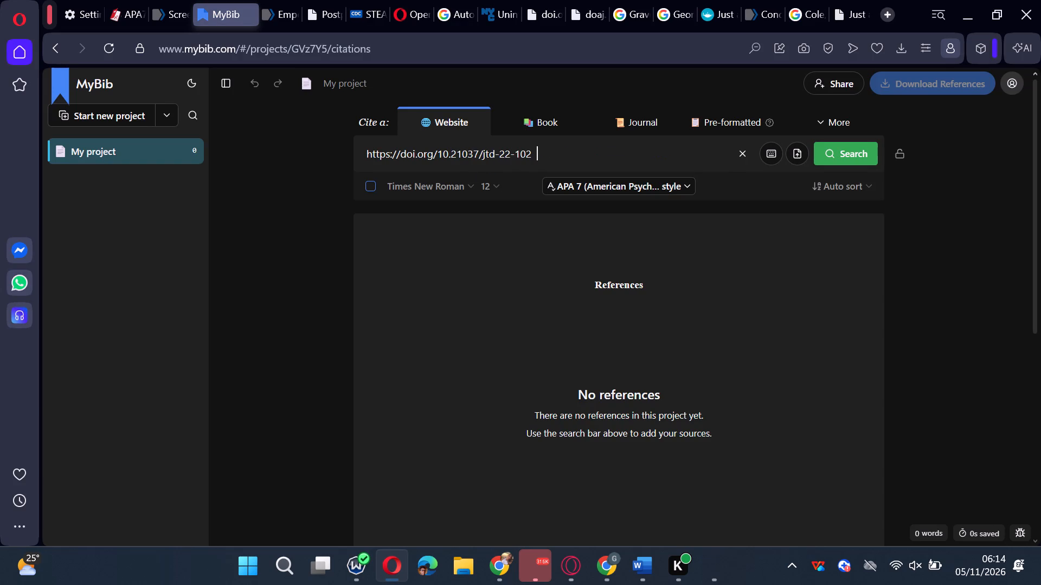
key("Return")
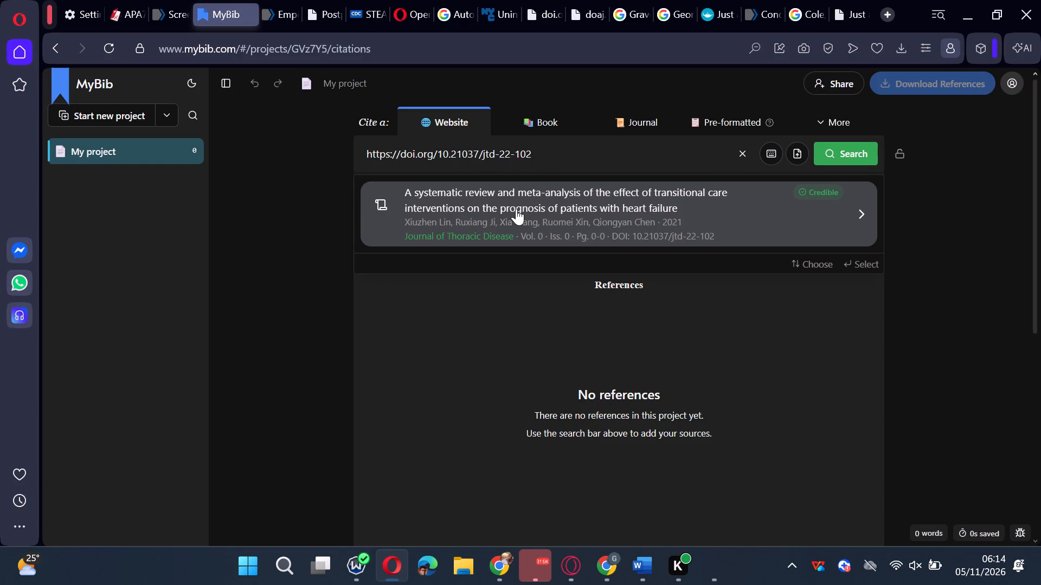
left_click(516, 209)
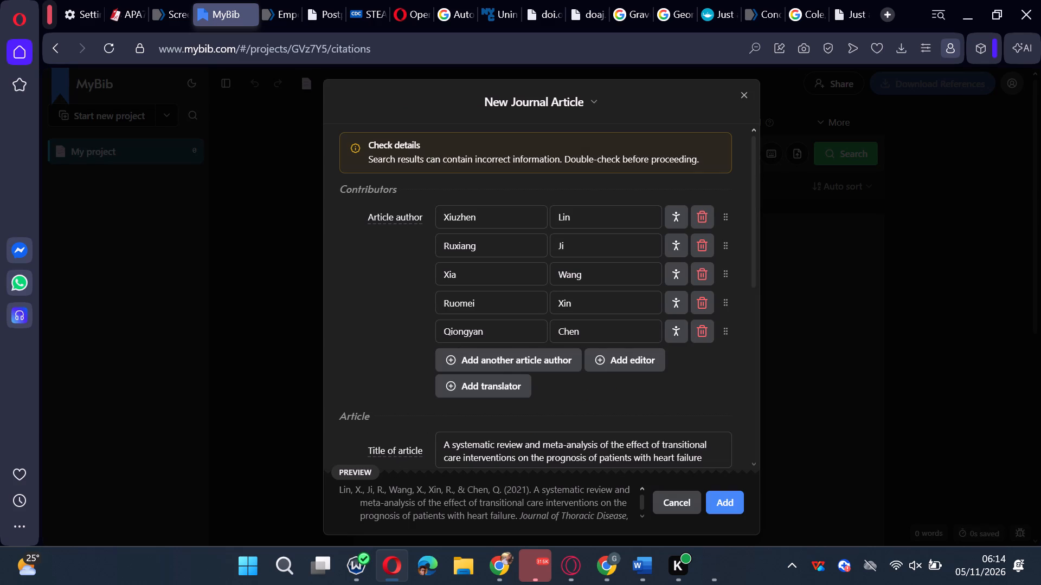
Examine the citation preview and the article's page range, DOI, volume and issue details in MyBib.
left_click_drag(340, 490, 556, 522)
scroll(517, 513, "up", 1)
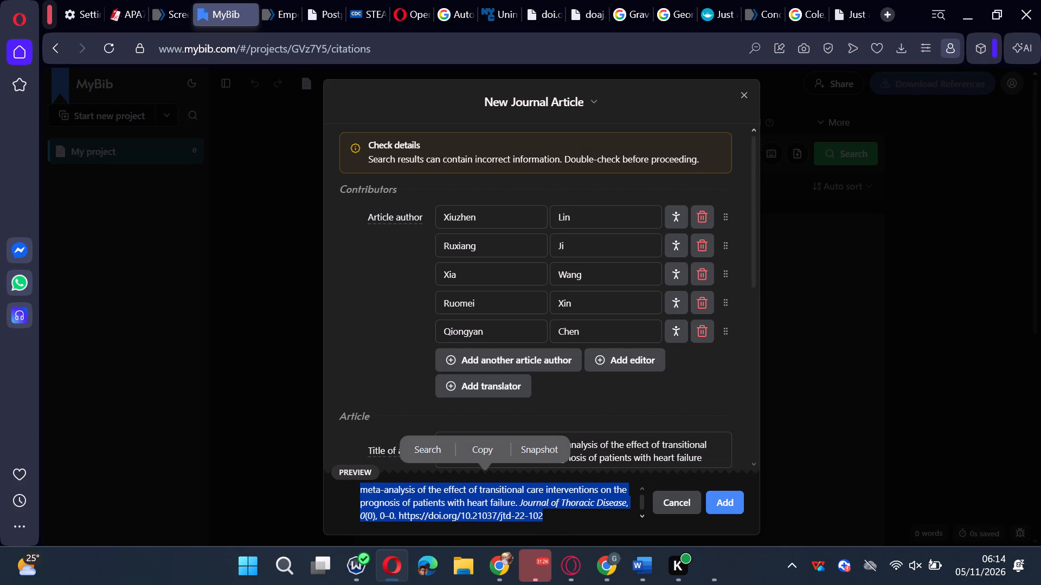
scroll(517, 513, "up", 1)
left_click(517, 513)
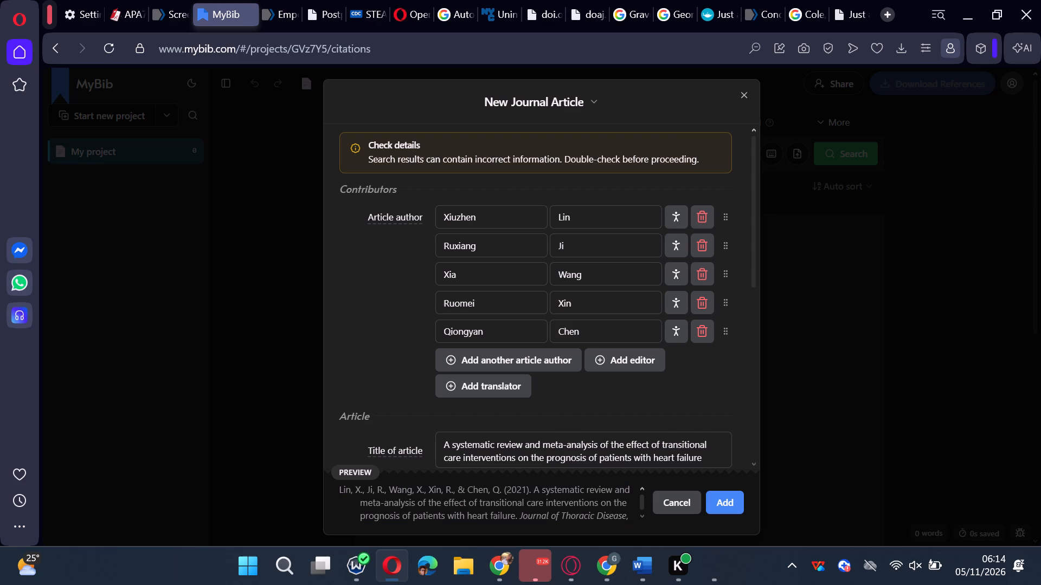
scroll(567, 413, "down", 3)
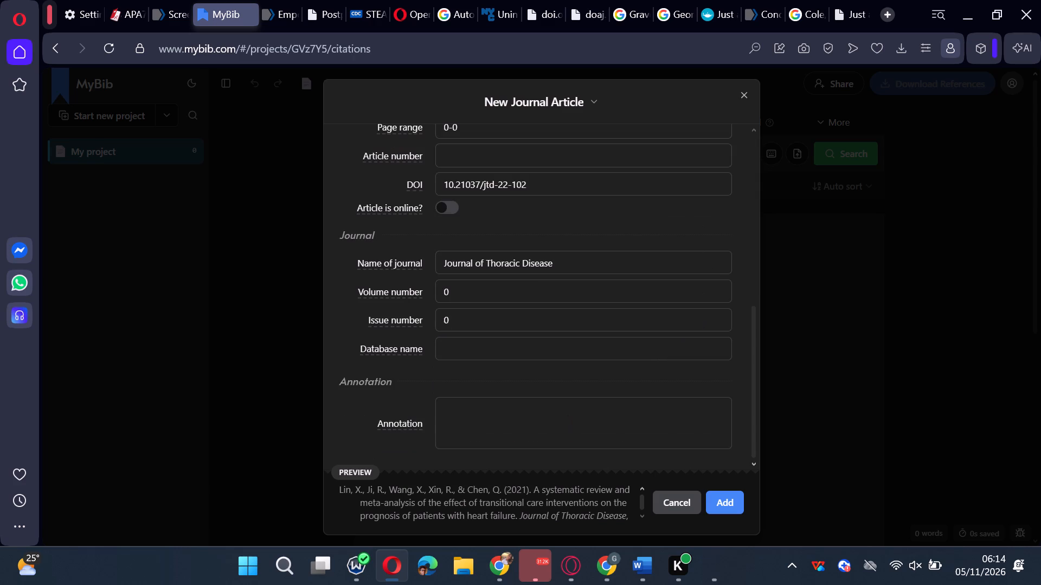
scroll(567, 413, "down", 1)
scroll(567, 413, "up", 2)
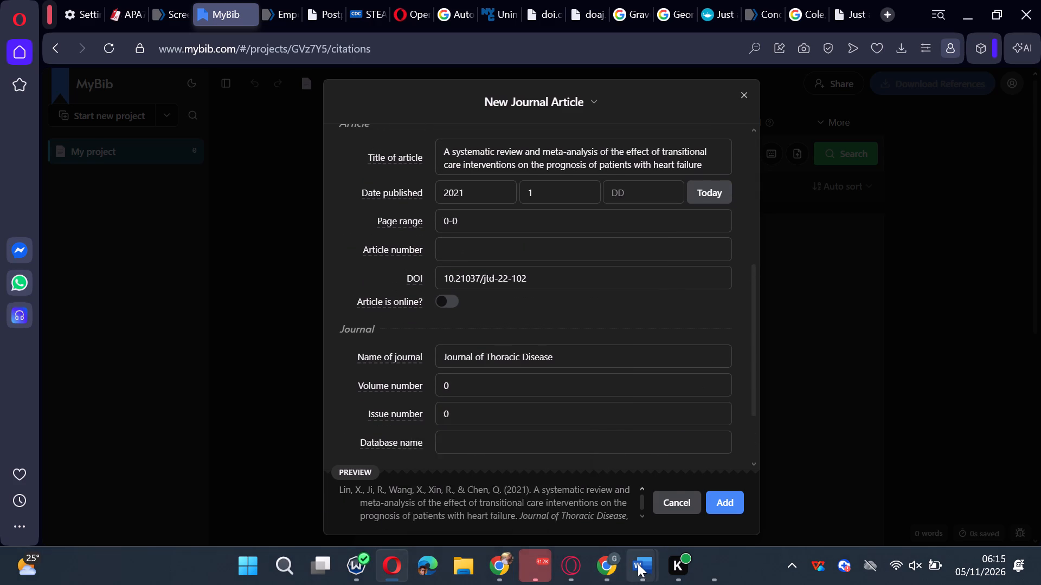
Return to the Word script and check the Lin et al. (2021) page range along with the other reference entries.
left_click(928, 495)
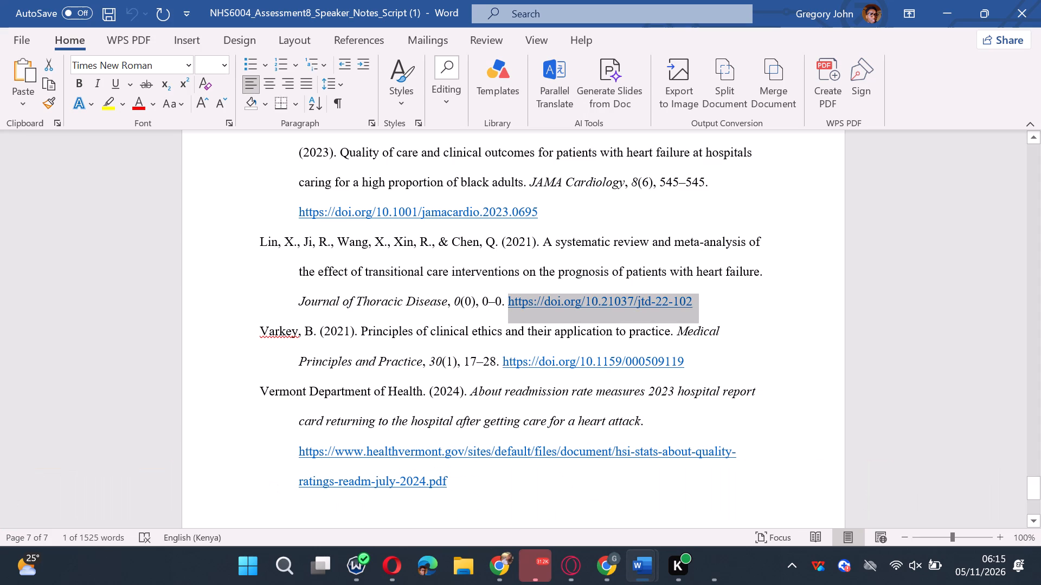
left_click_drag(480, 310, 495, 310)
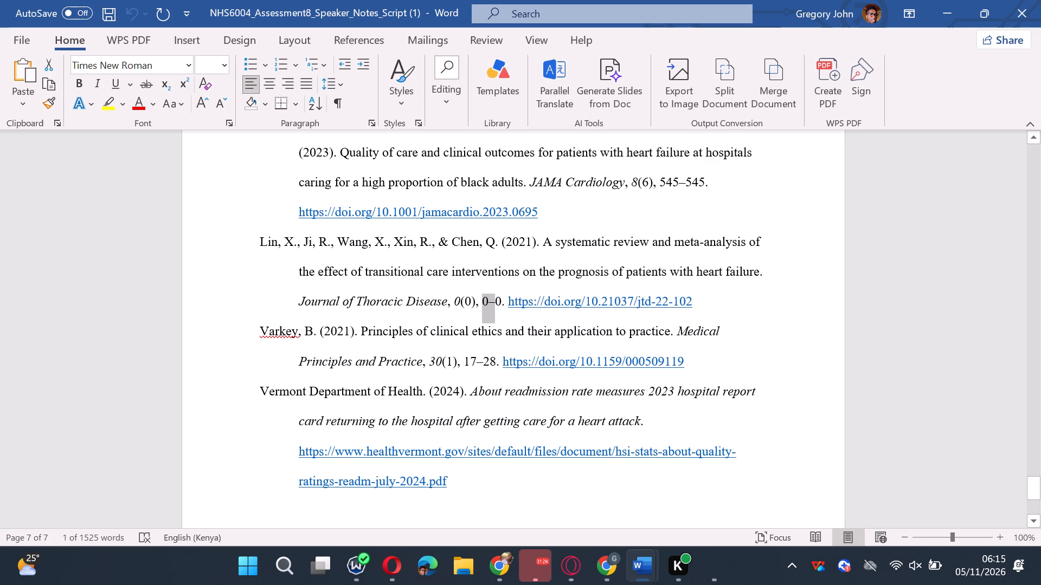
left_click_drag(495, 310, 496, 305)
left_click_drag(496, 305, 499, 303)
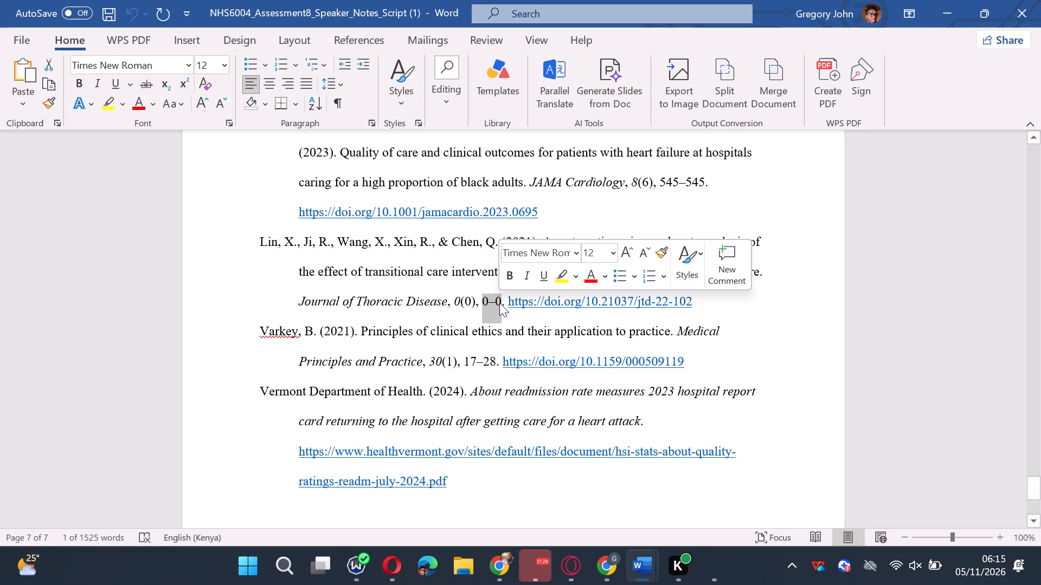
scroll(503, 362, "up", 1)
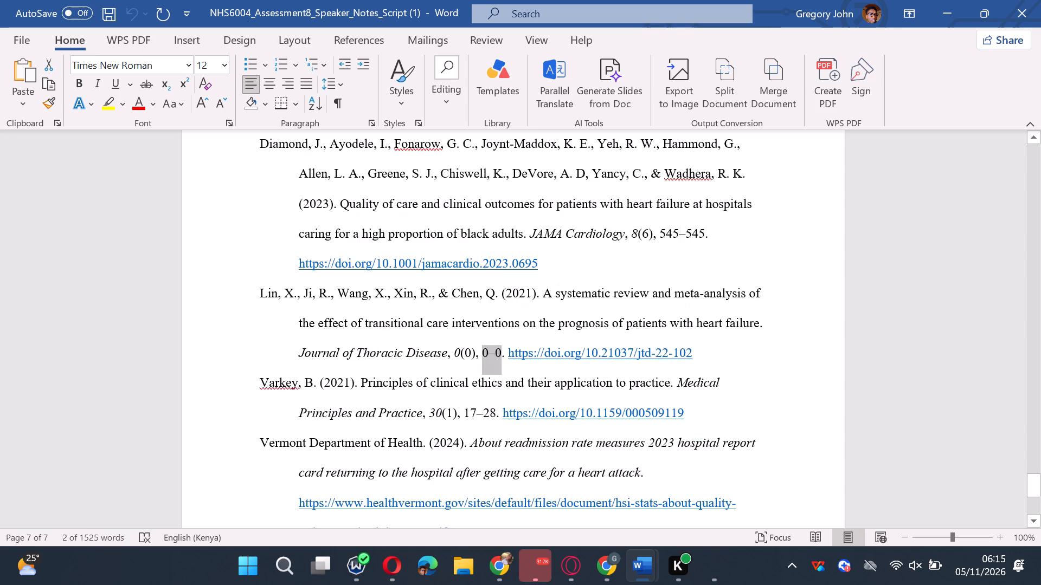
scroll(503, 362, "up", 1)
scroll(503, 362, "down", 2)
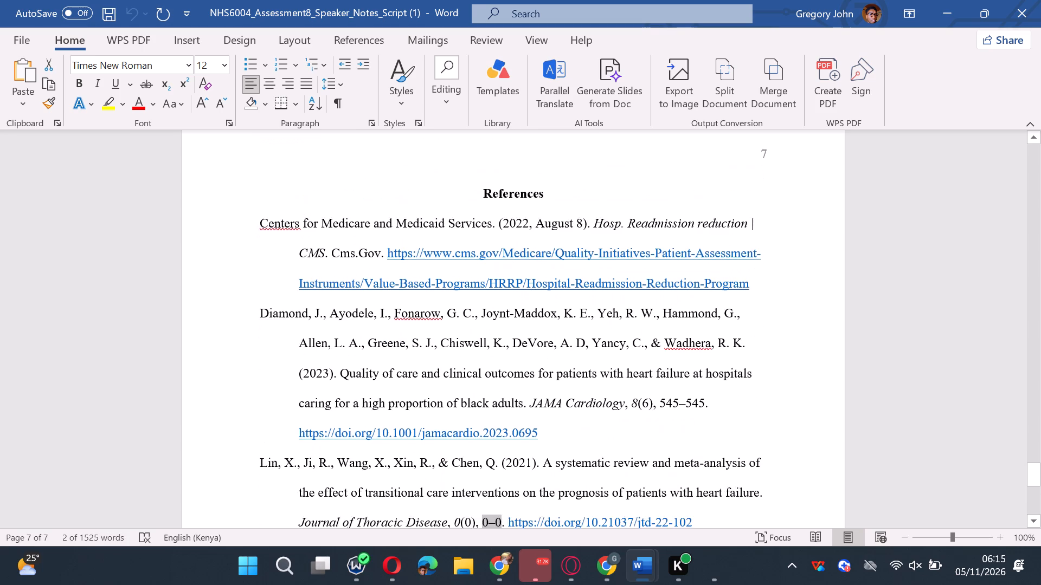
scroll(503, 362, "down", 4)
scroll(503, 362, "up", 2)
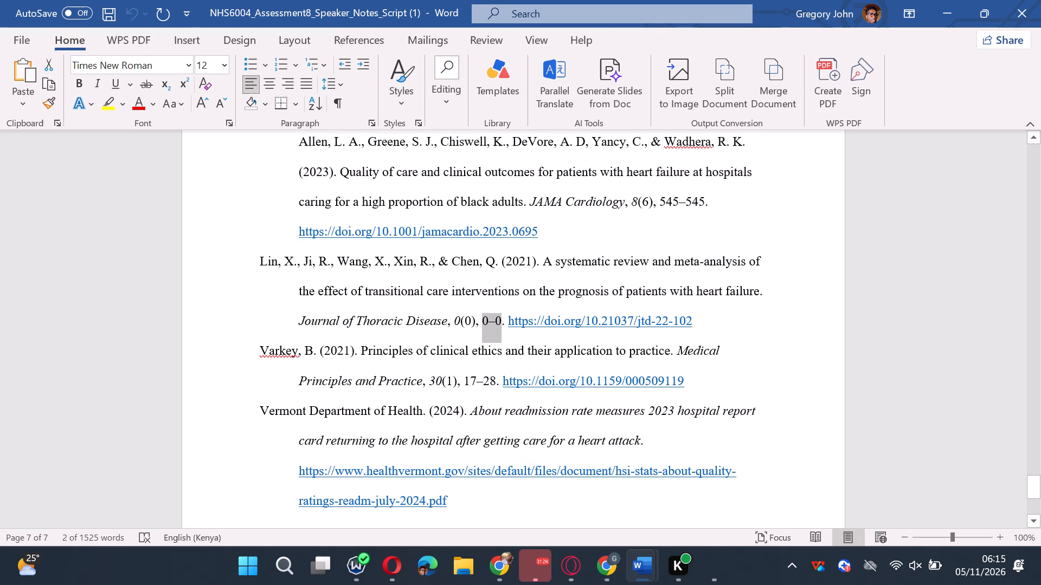
Delete the placeholder page range 0–0 and its preceding comma from the Lin et al. (2021) reference.
key("BackSpace")
key("BackSpace")
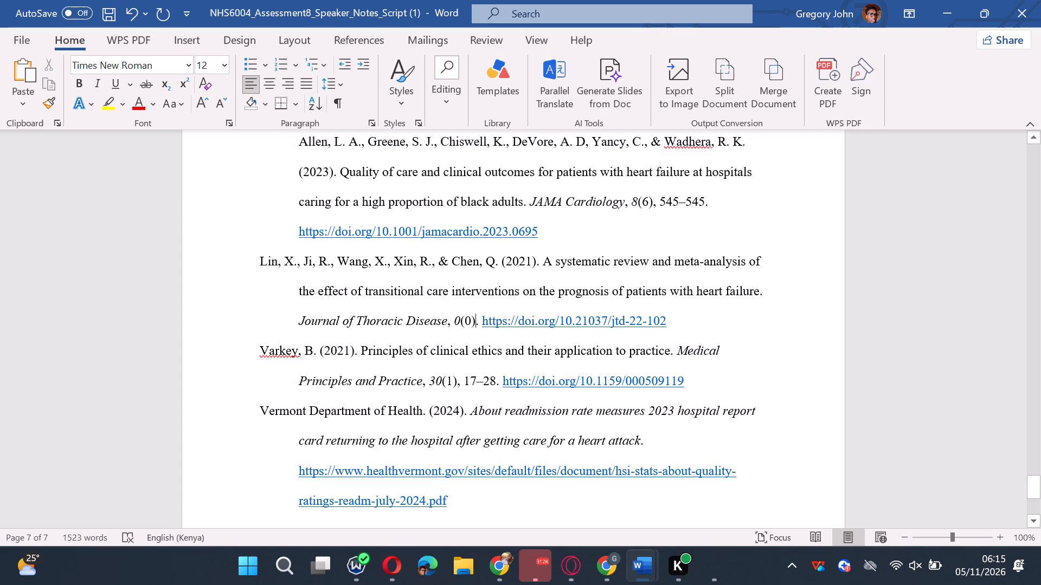
Highlight the placeholder volume and issue number 0(0) in the Lin et al. (2021) reference in yellow.
scroll(503, 445, "down", 1)
scroll(503, 445, "up", 1)
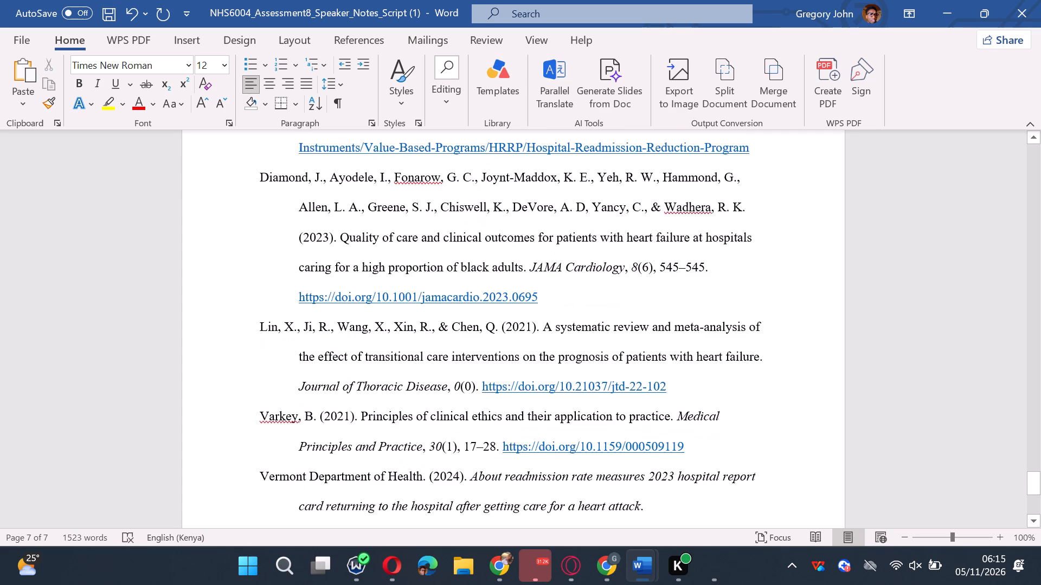
scroll(503, 445, "up", 2)
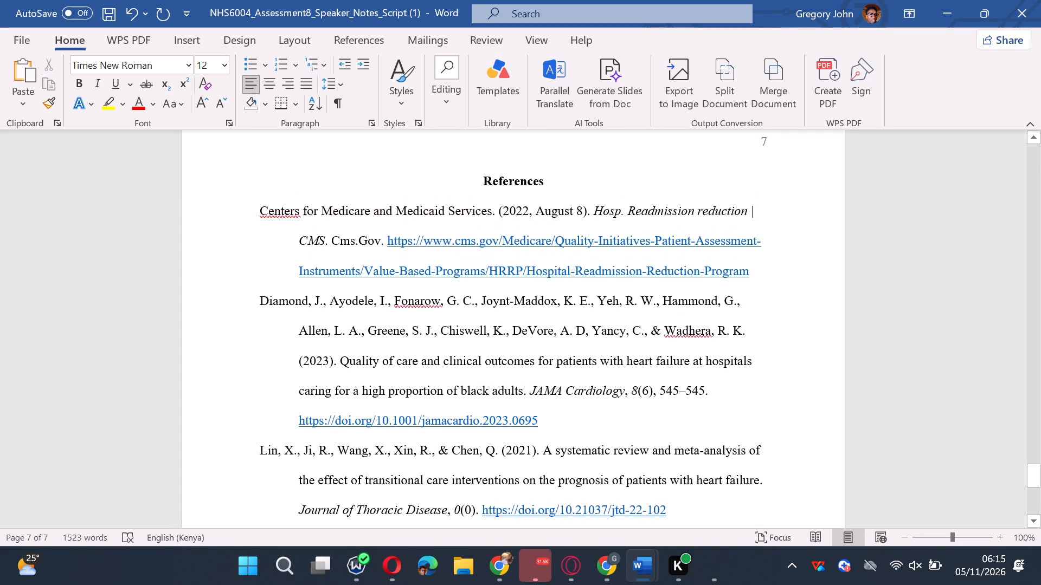
scroll(457, 427, "down", 1)
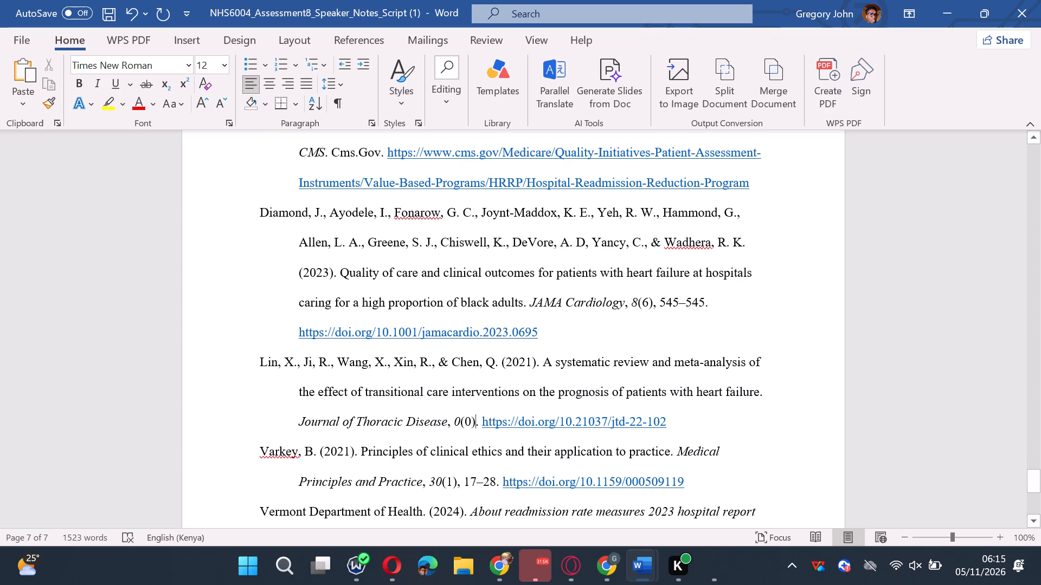
left_click_drag(454, 422, 474, 425)
left_click_drag(474, 425, 473, 419)
left_click_drag(473, 419, 475, 421)
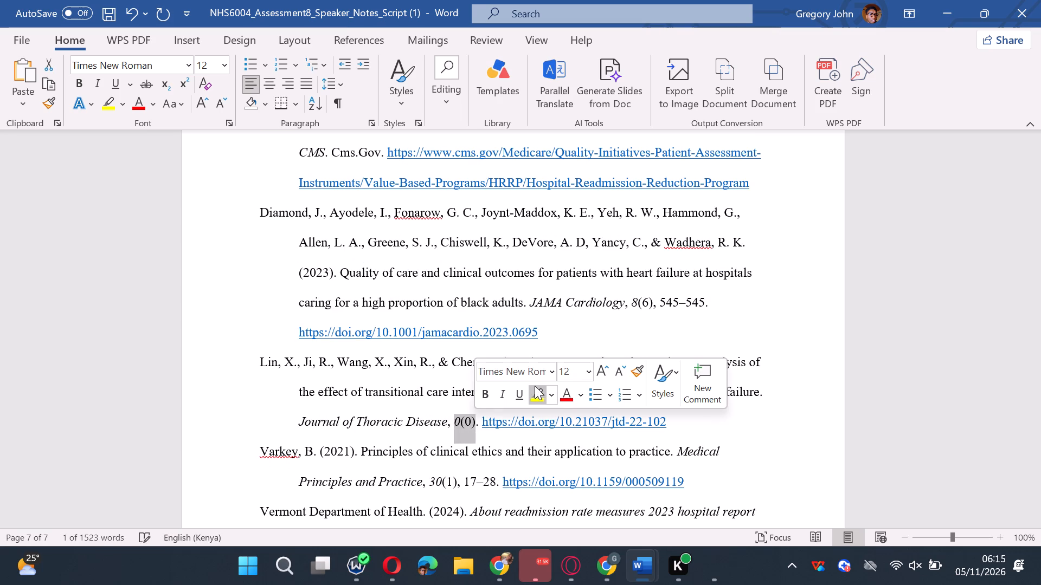
left_click(535, 386)
left_click(497, 320)
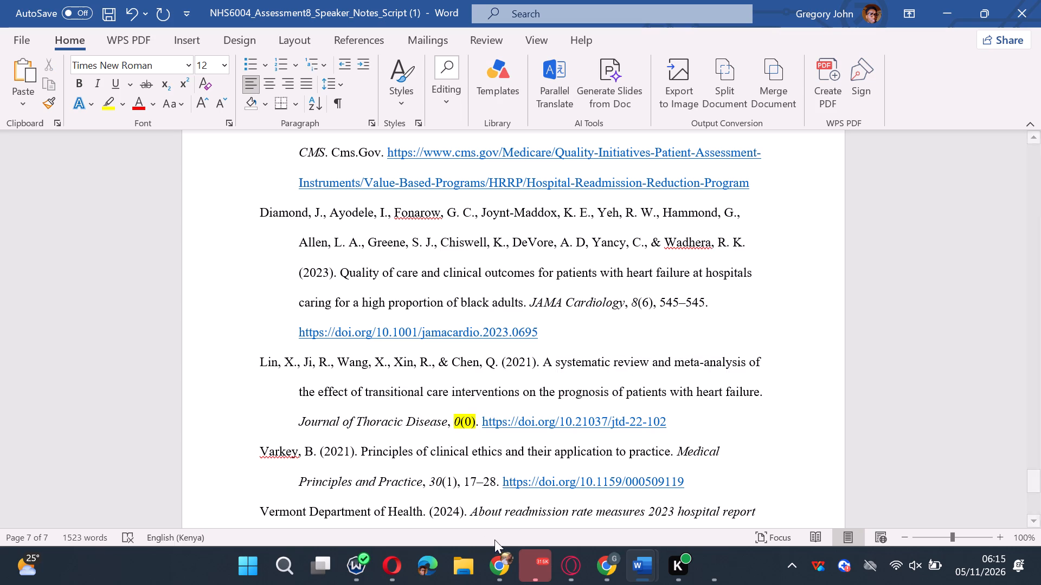
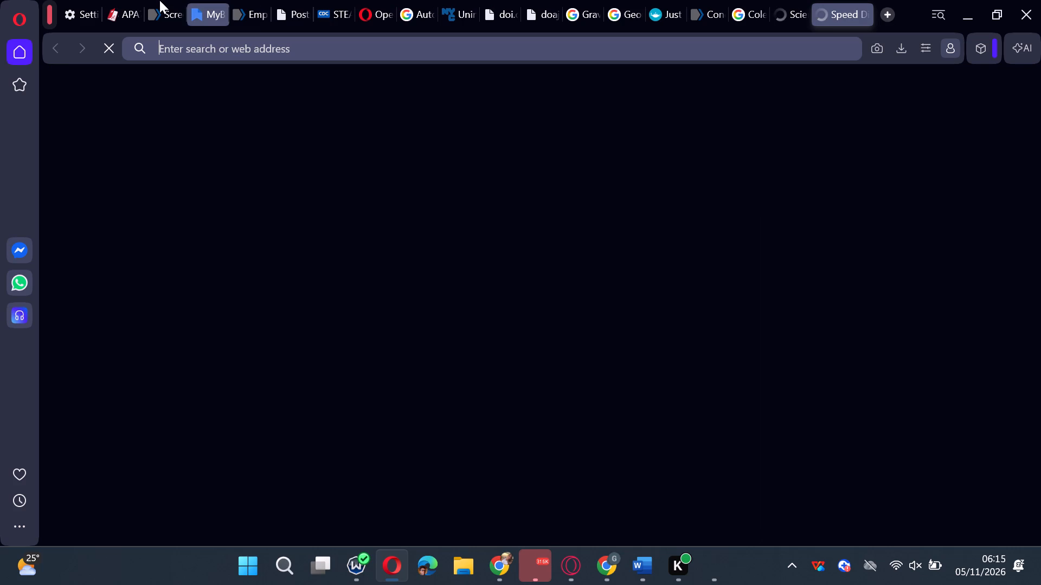
Bring up the already open Citefast APA 7 citation page for checking the reference.
left_click(123, 3)
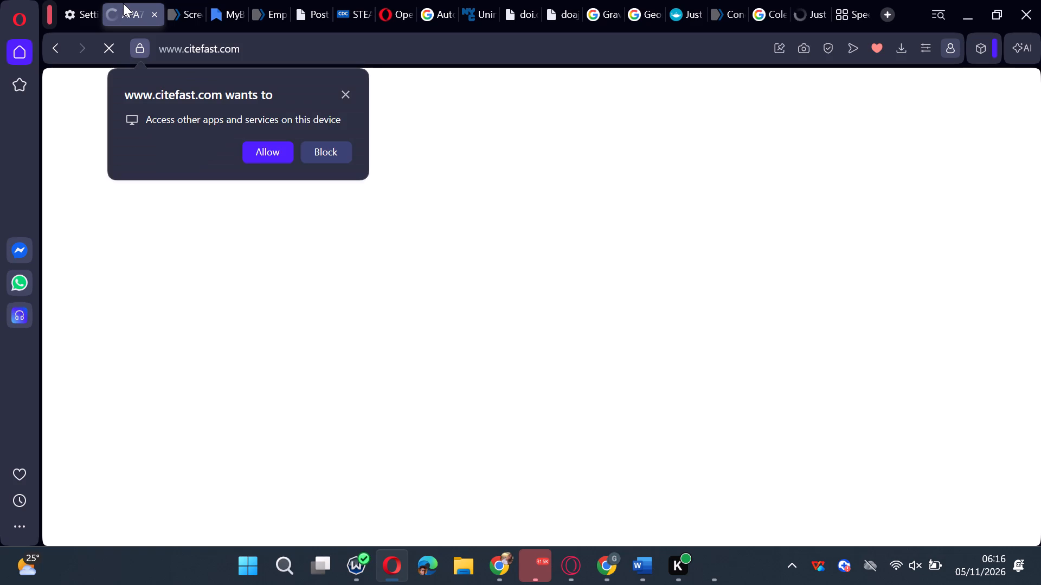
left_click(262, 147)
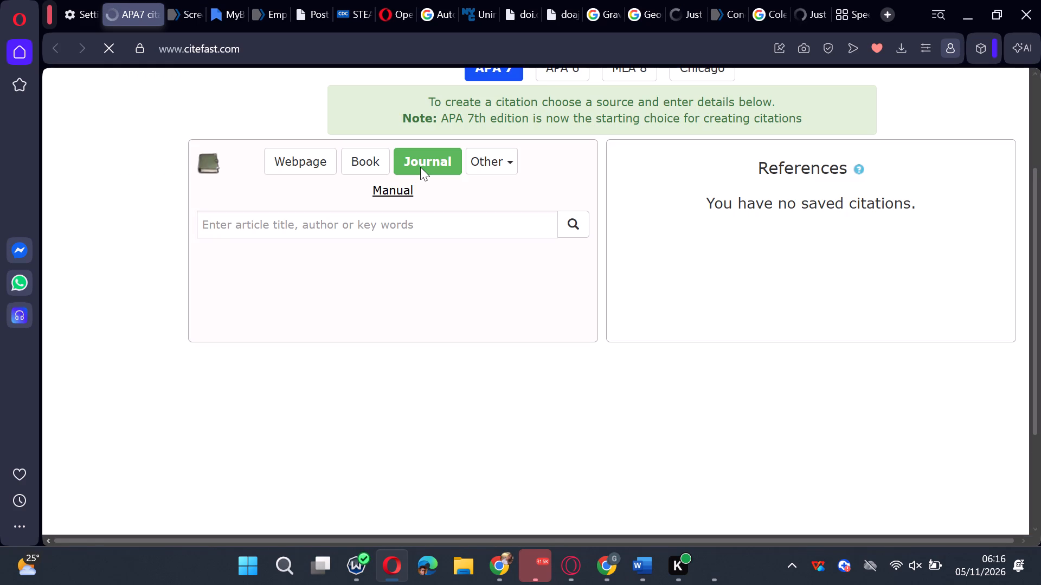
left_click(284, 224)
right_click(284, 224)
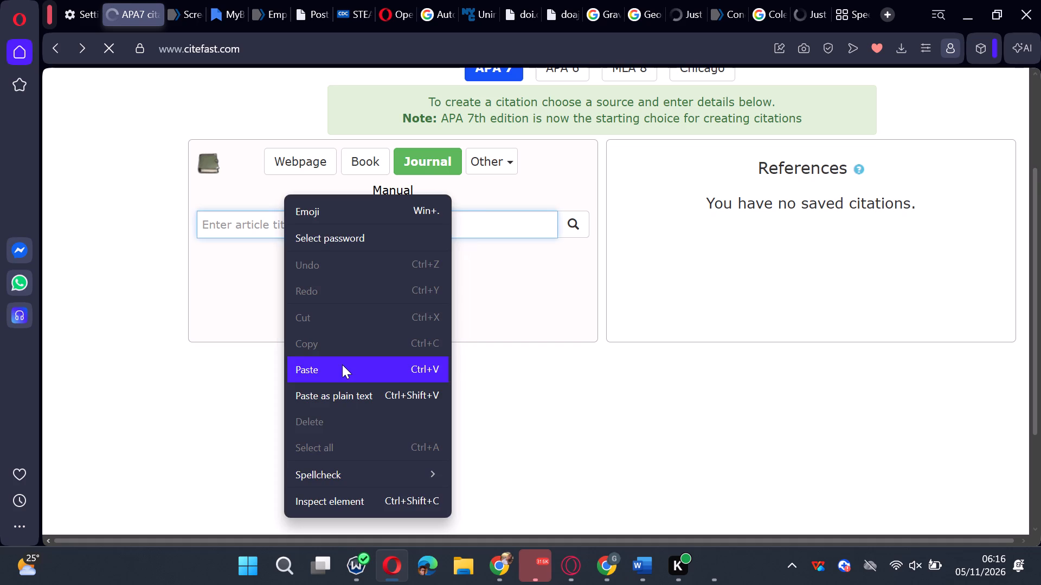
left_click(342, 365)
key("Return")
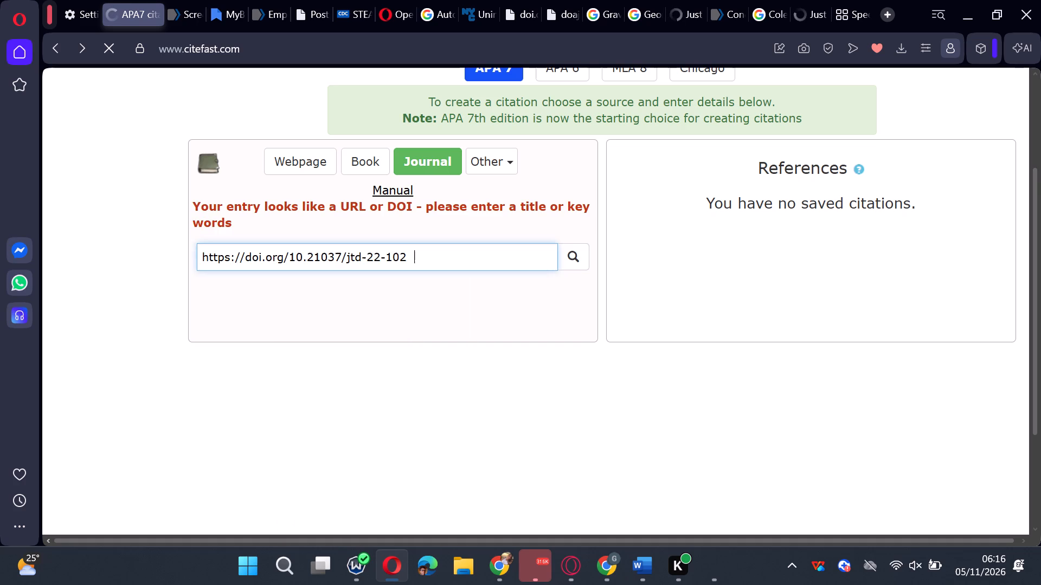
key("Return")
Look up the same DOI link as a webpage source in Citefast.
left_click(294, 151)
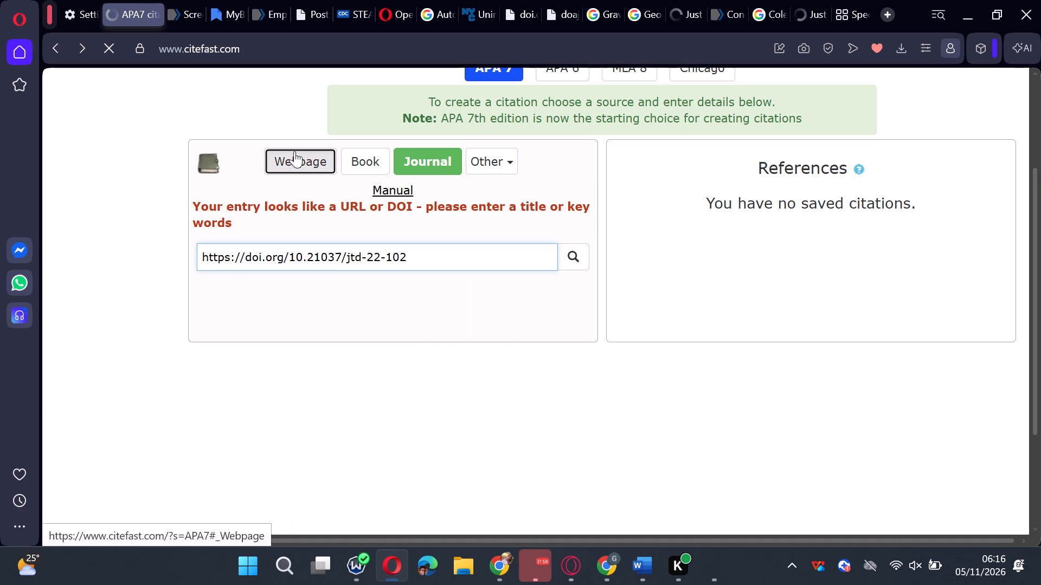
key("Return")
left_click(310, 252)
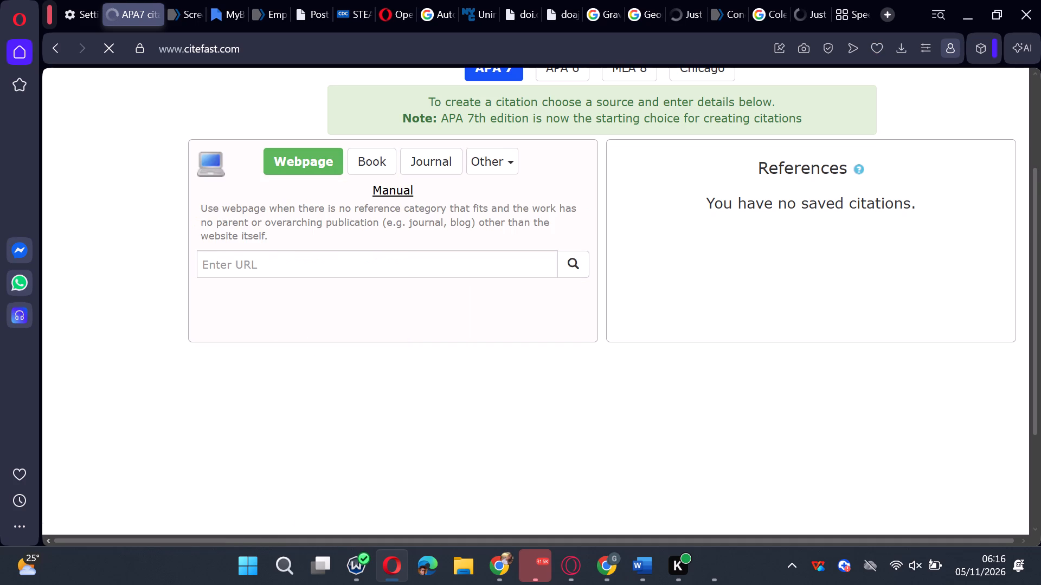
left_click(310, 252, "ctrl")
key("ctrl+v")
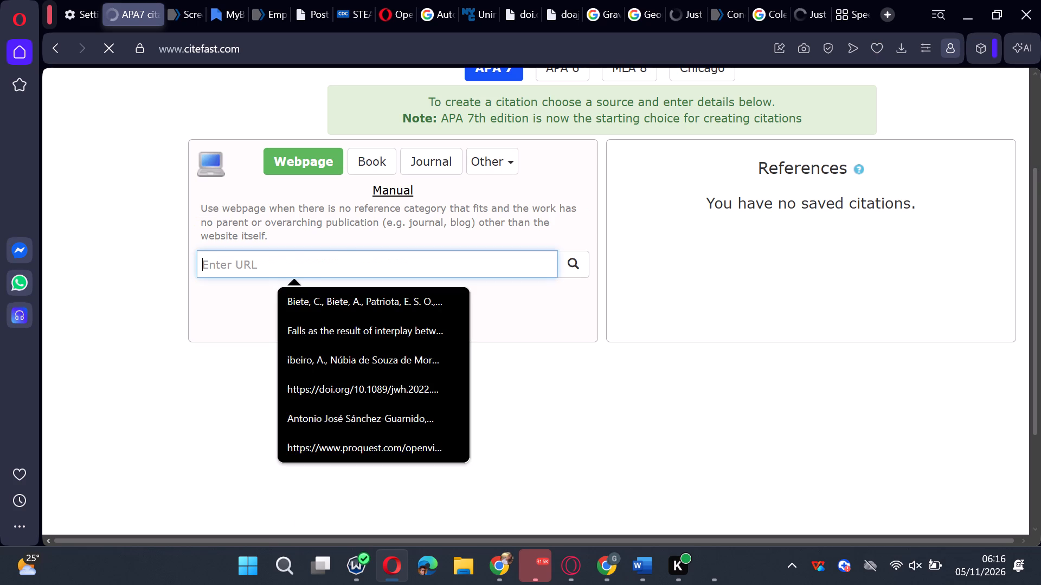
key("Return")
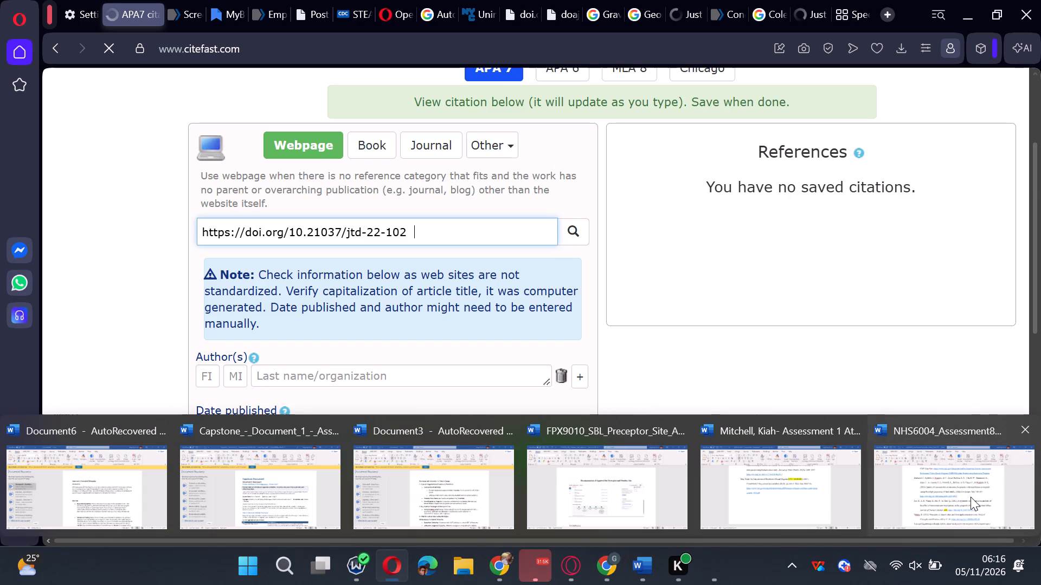
Copy the authors, year and title of the Lin et al. (2021) reference from the Word speaker notes script.
left_click(971, 497)
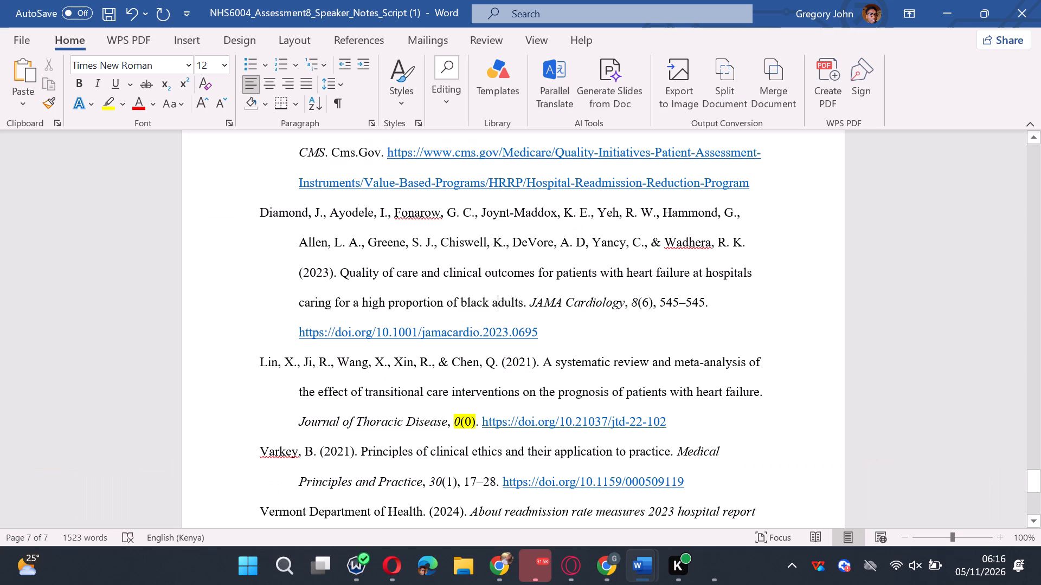
left_click_drag(259, 359, 416, 415)
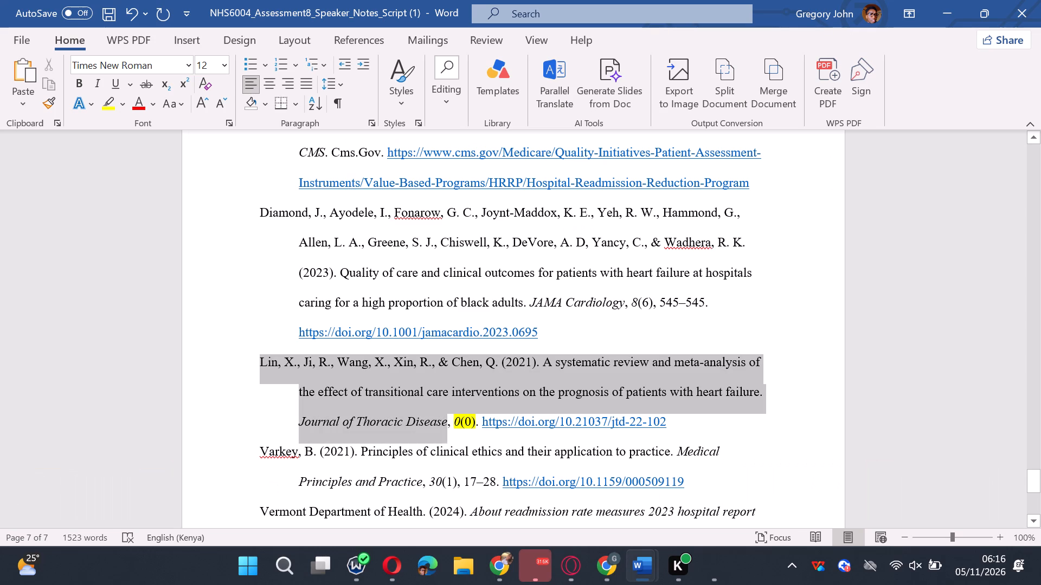
left_click_drag(416, 415, 805, 402)
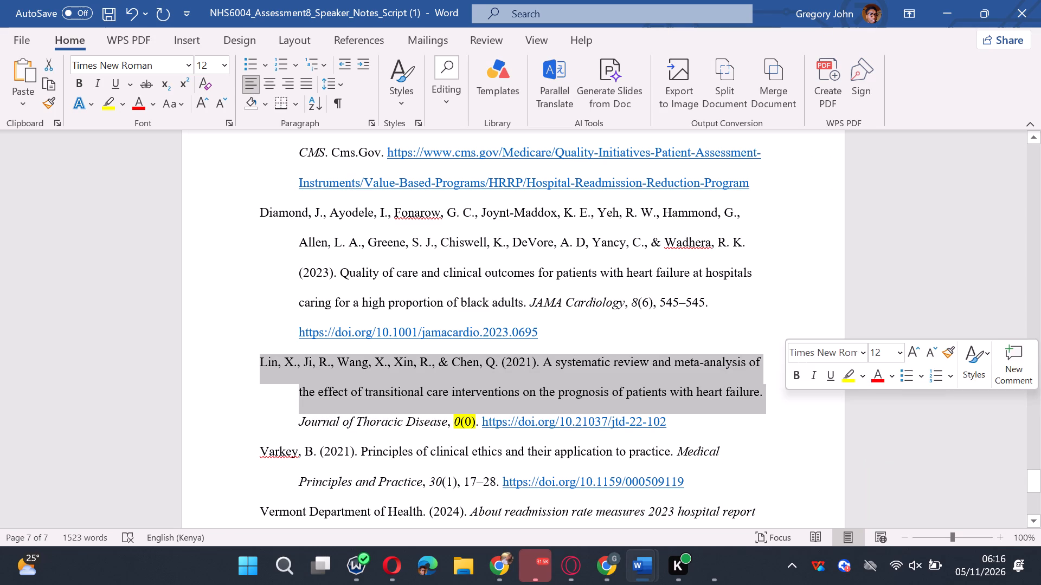
key("ctrl+c")
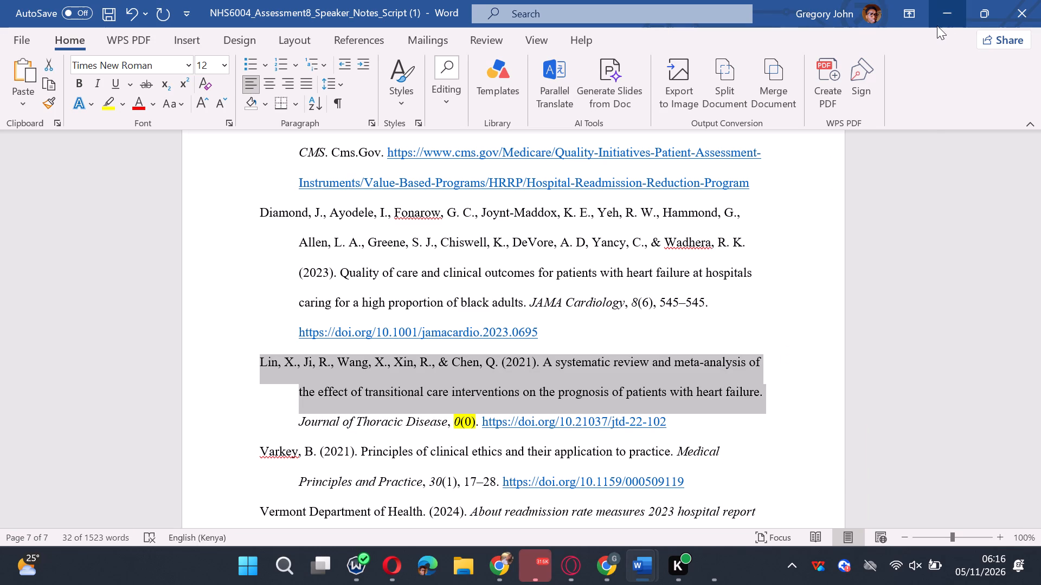
left_click(936, 27)
Discard the unsaved webpage citation in Citefast, search journals with the copied reference text, and select the matching Journal of Thoracic Disease article.
left_click(440, 147)
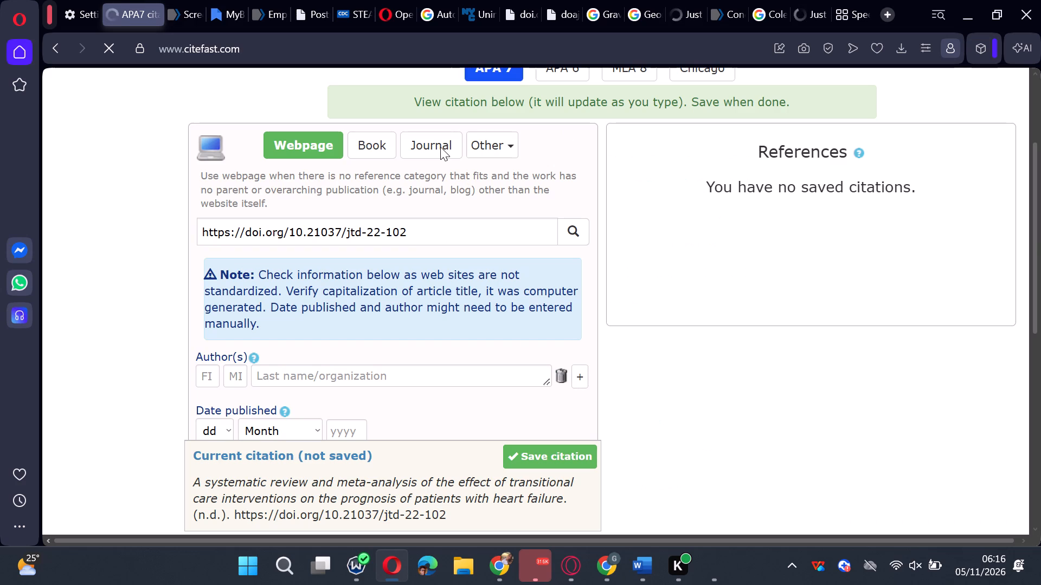
left_click(440, 147)
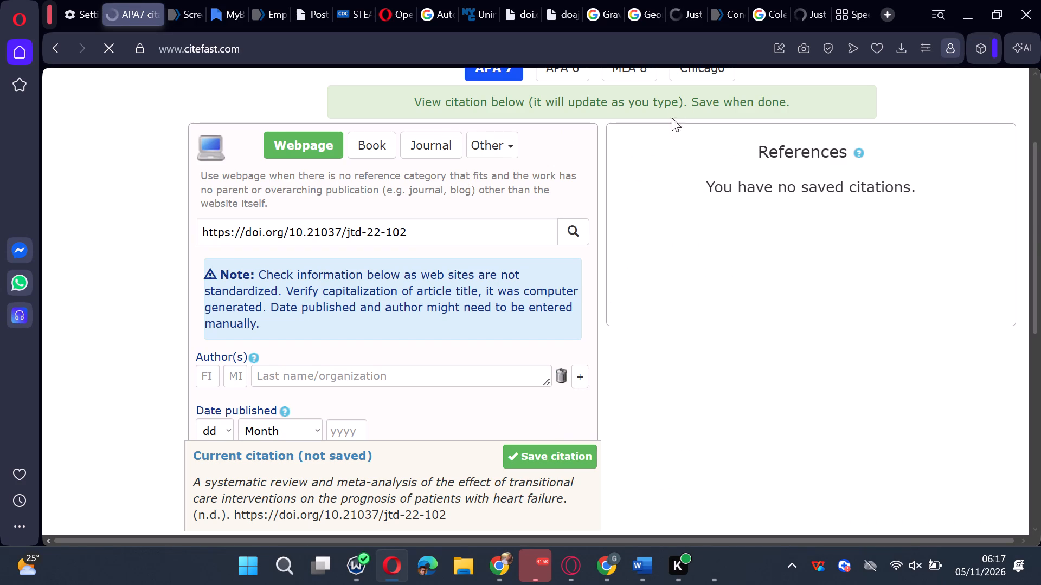
left_click(654, 389)
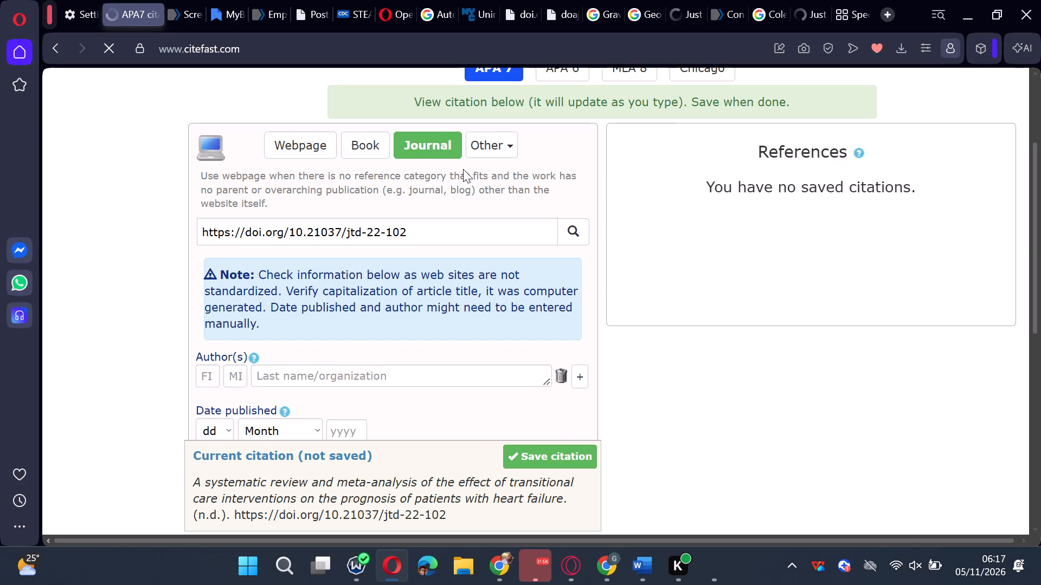
left_click(428, 157)
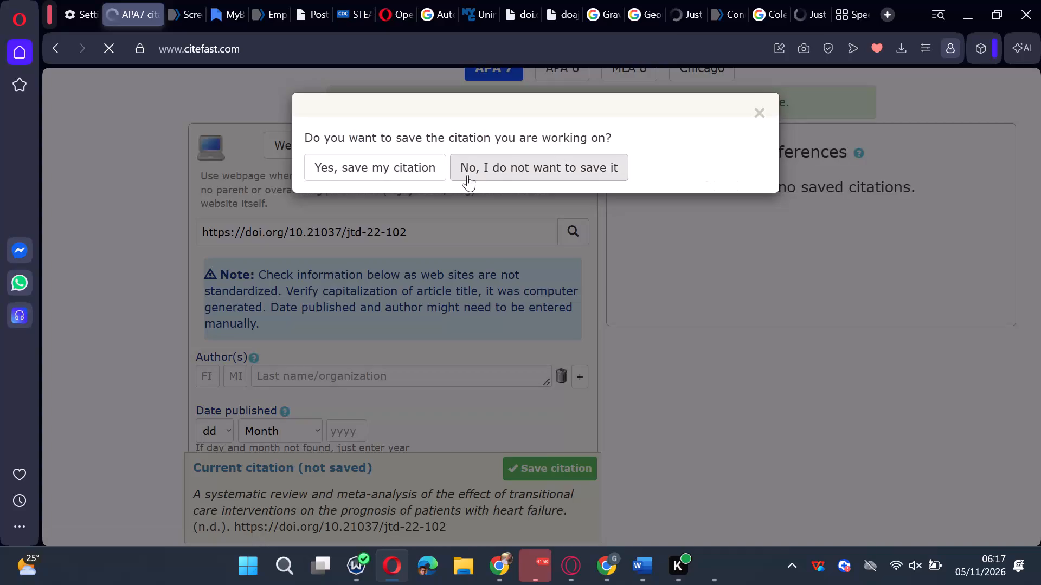
left_click_drag(470, 175, 474, 171)
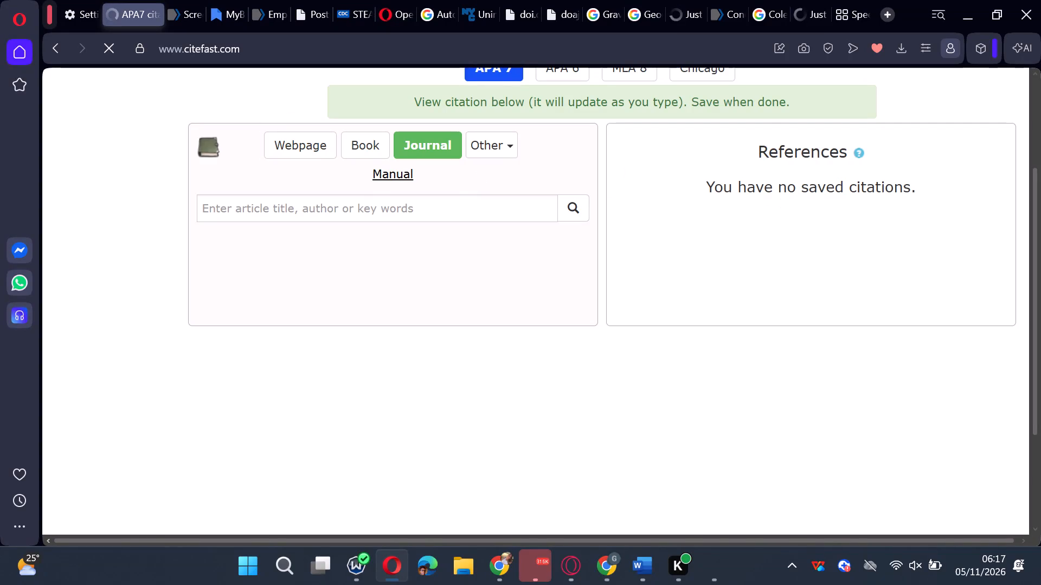
left_click(423, 219)
key("ctrl+v")
key("Return")
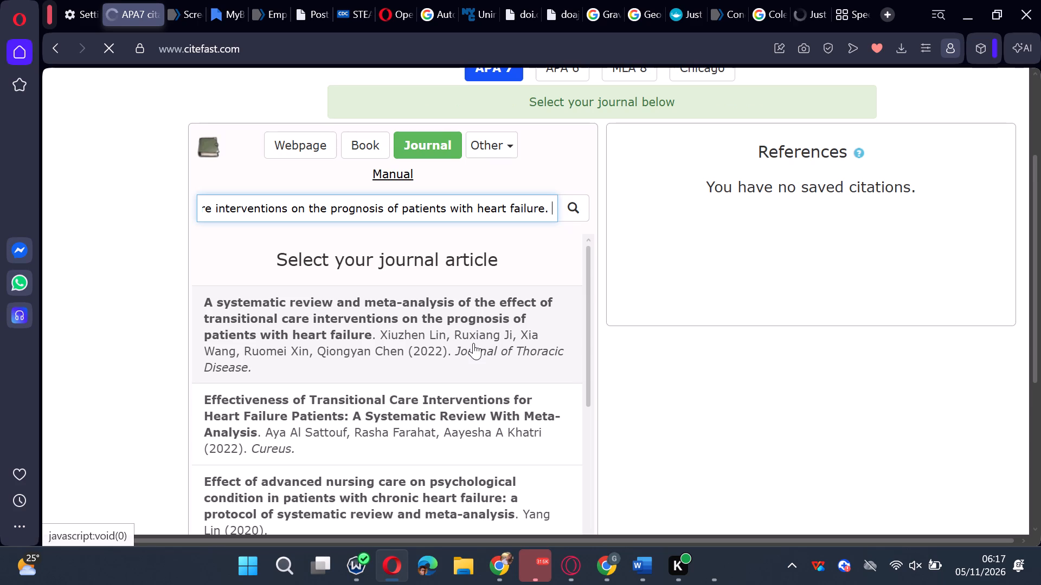
left_click(462, 327)
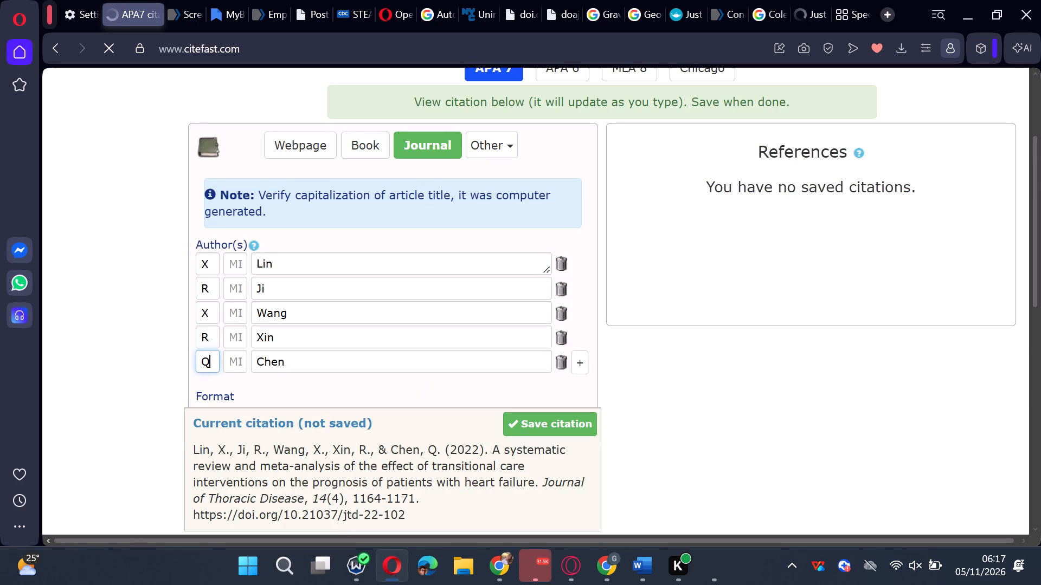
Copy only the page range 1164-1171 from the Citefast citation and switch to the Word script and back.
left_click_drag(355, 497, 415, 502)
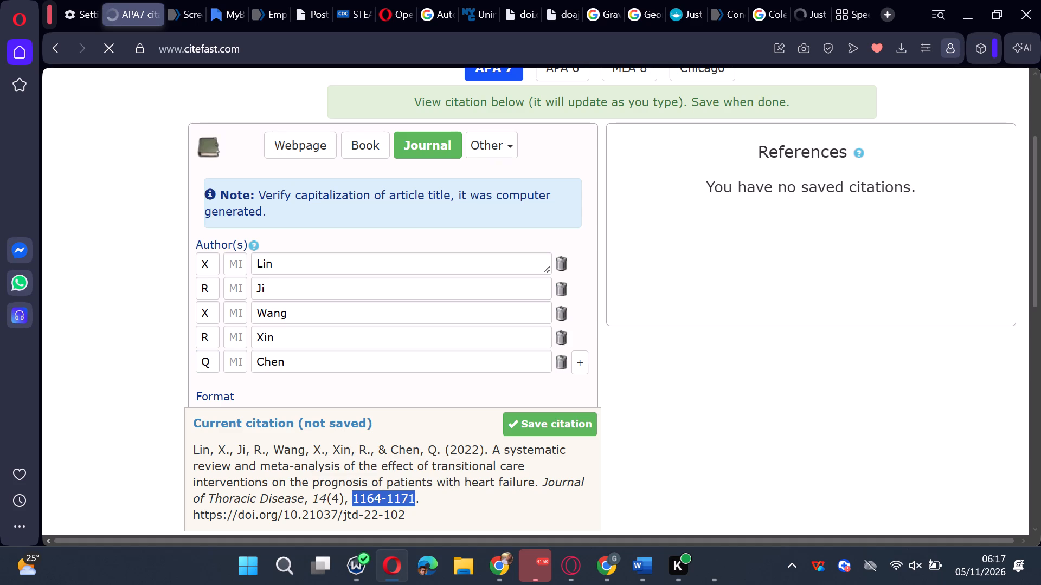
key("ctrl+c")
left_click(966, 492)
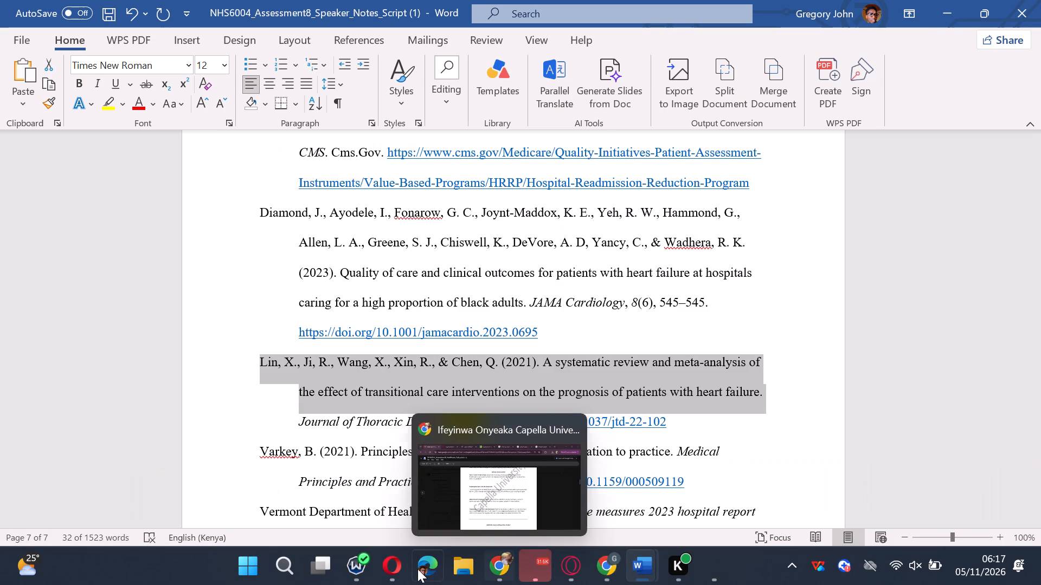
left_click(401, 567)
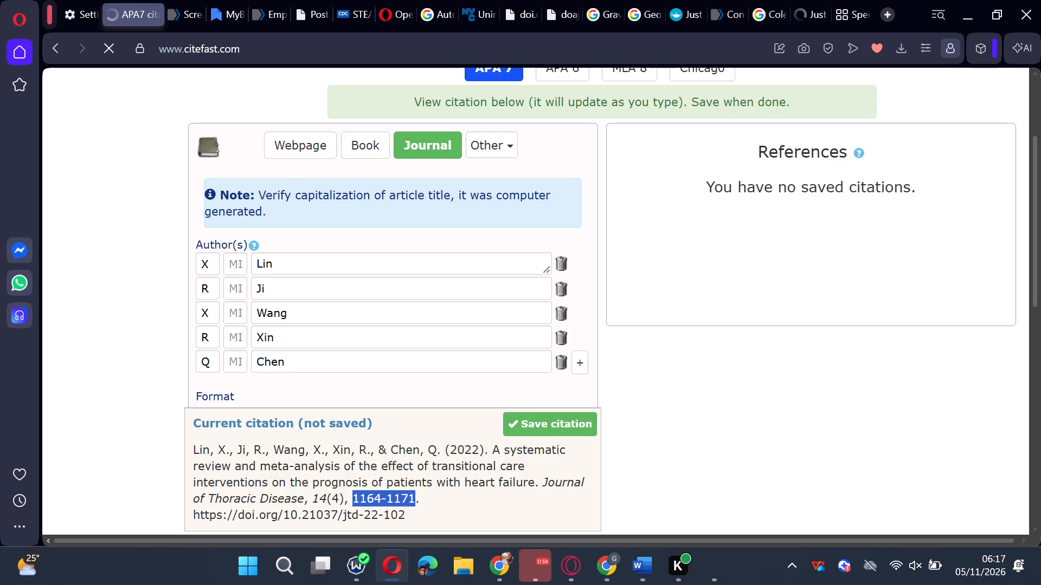
Replace the Lin et al. reference in the Word script with Citefast's full 2022 citation, merging formatting and keeping the Varkey entry on its own line.
left_click_drag(193, 449, 437, 529)
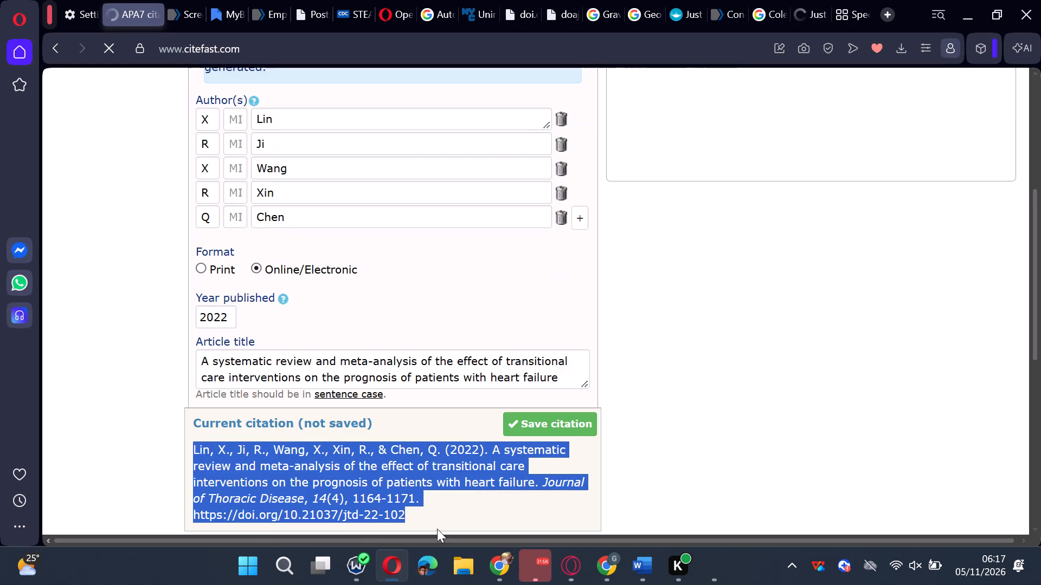
right_click(315, 491)
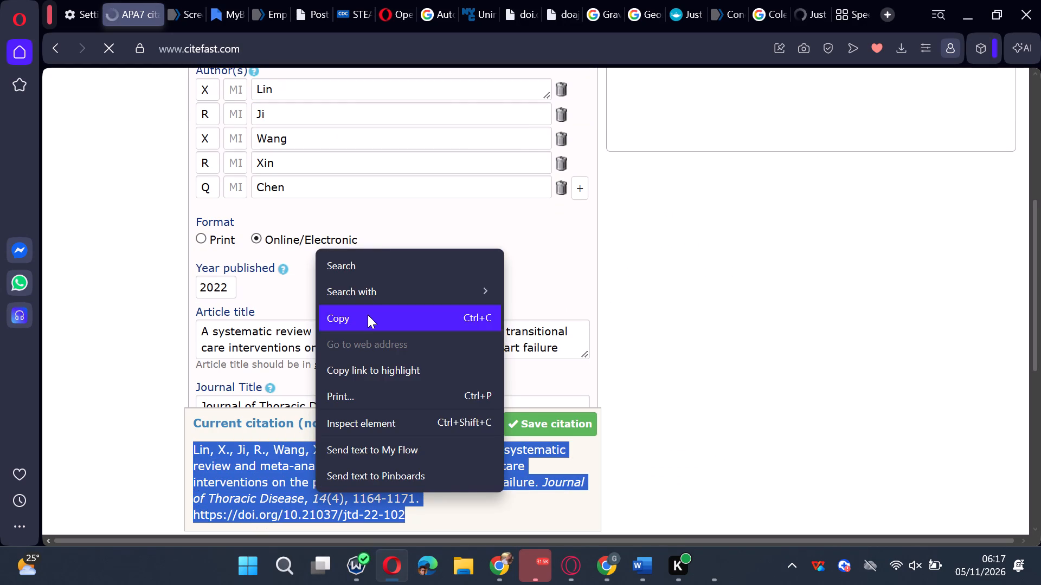
left_click(368, 315)
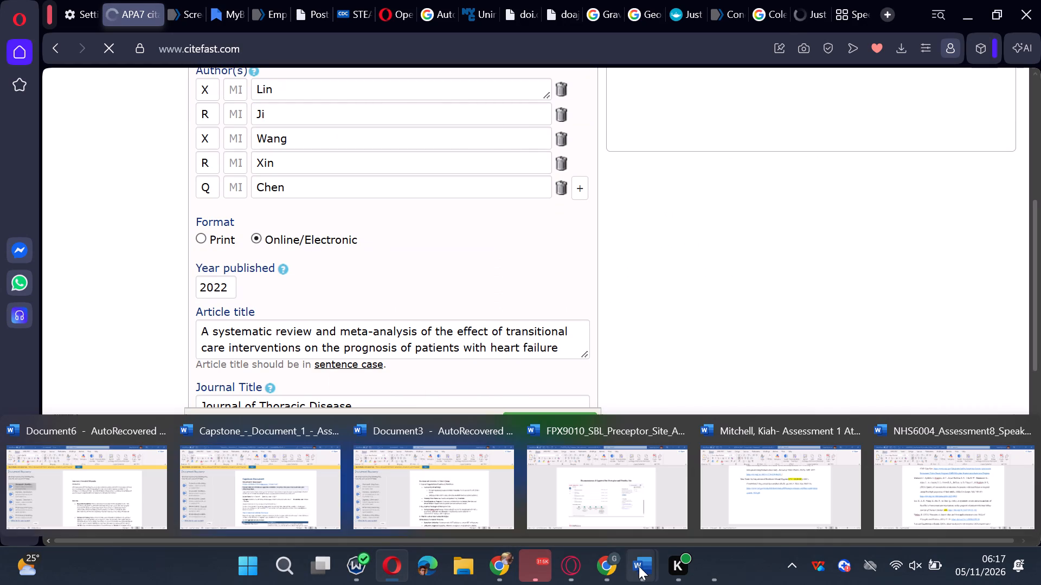
left_click(881, 482)
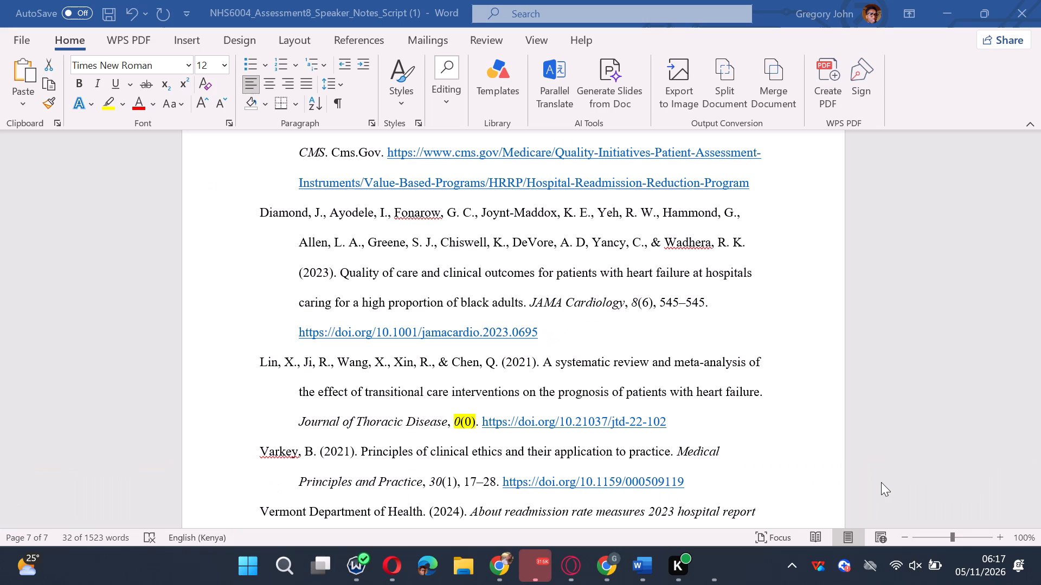
left_click_drag(671, 424, 493, 441)
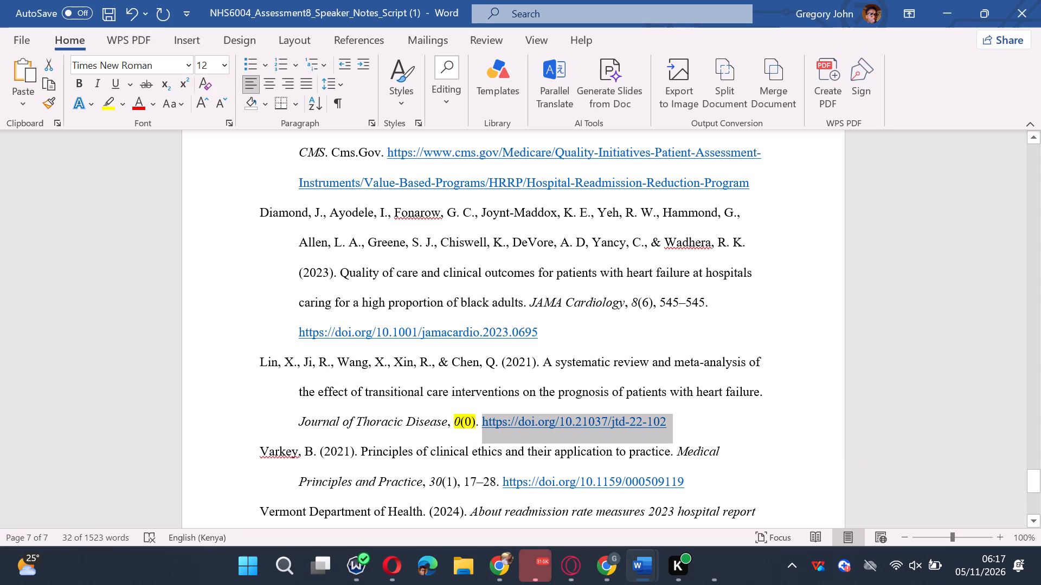
left_click_drag(493, 441, 261, 360)
right_click(316, 369)
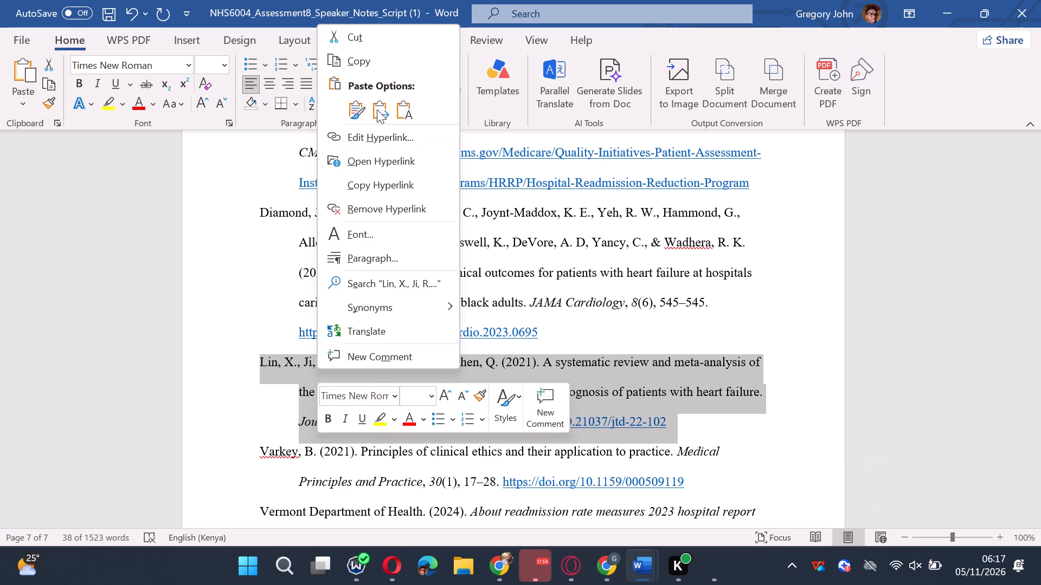
left_click(377, 109)
key("Return")
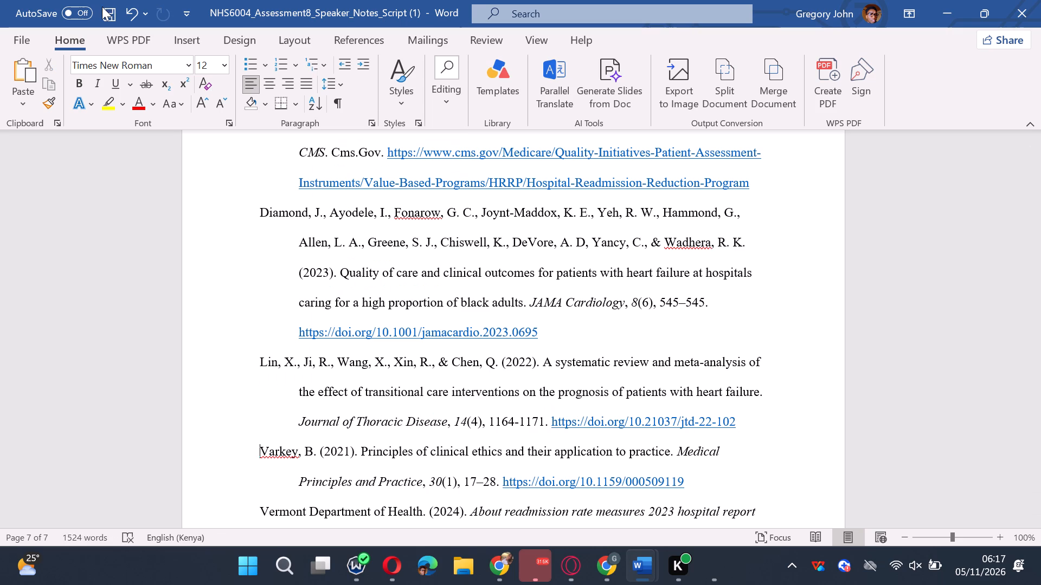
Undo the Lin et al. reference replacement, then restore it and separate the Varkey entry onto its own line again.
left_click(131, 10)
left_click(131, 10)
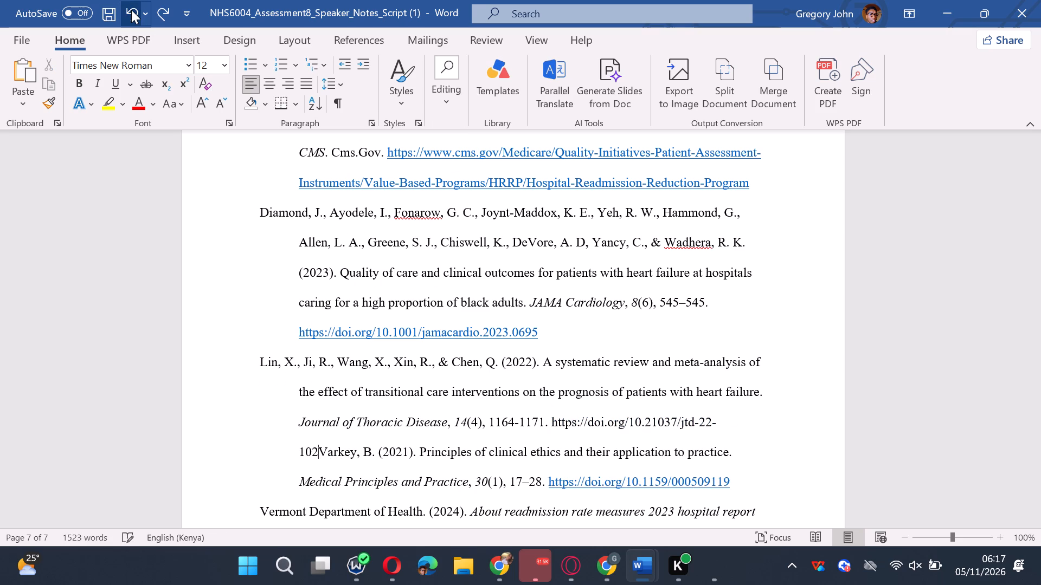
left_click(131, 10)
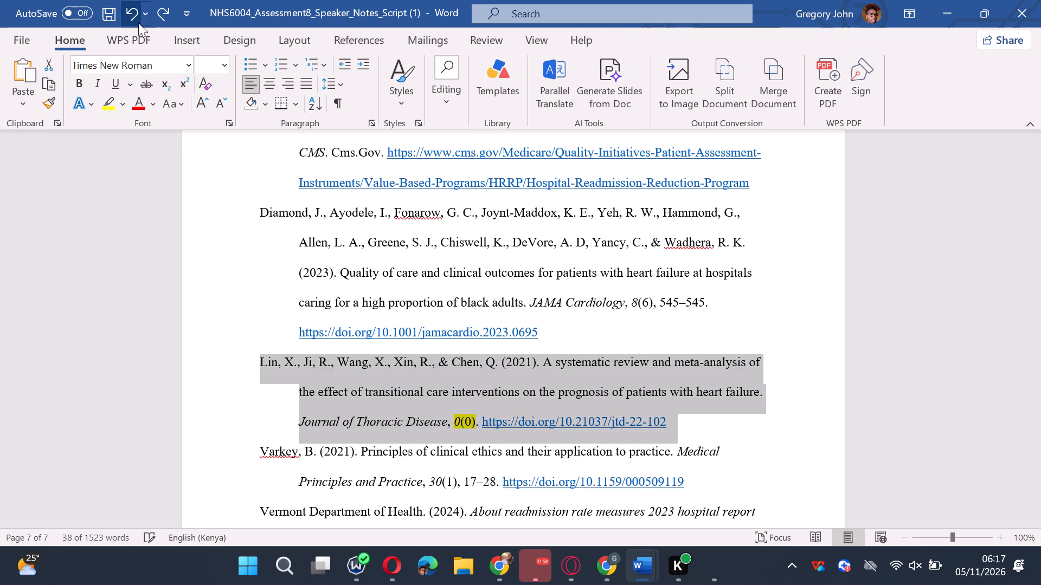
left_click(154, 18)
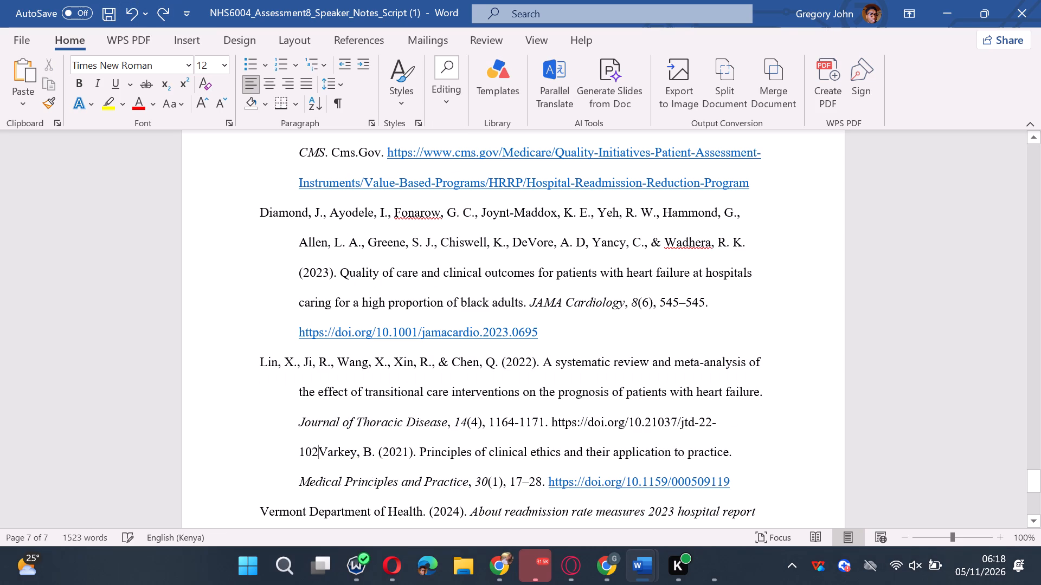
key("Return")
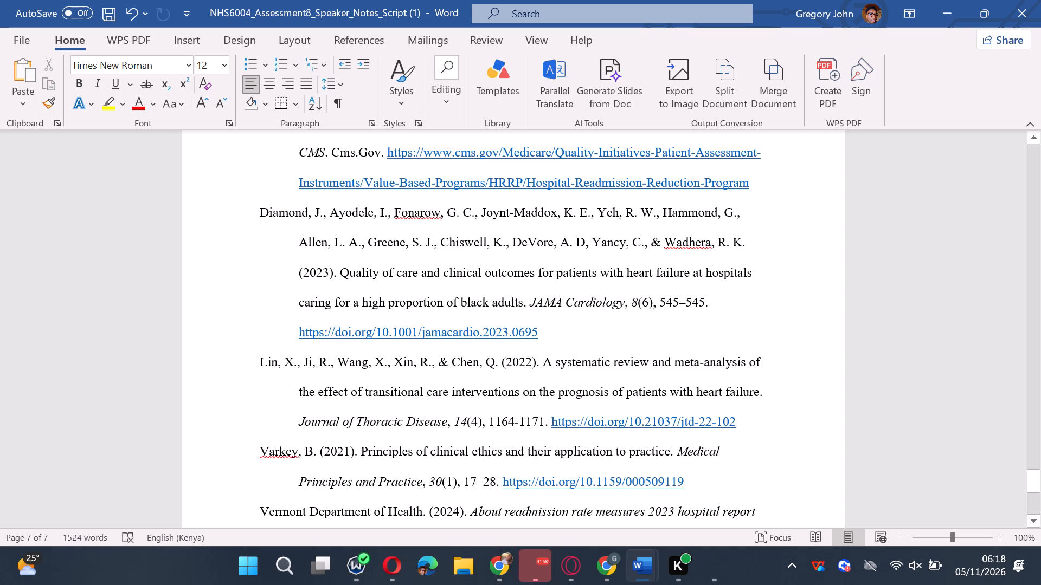
Highlight the volume, issue and page range "14(4), 1164-1171" in the Lin et al. reference in yellow.
left_click_drag(457, 424, 535, 422)
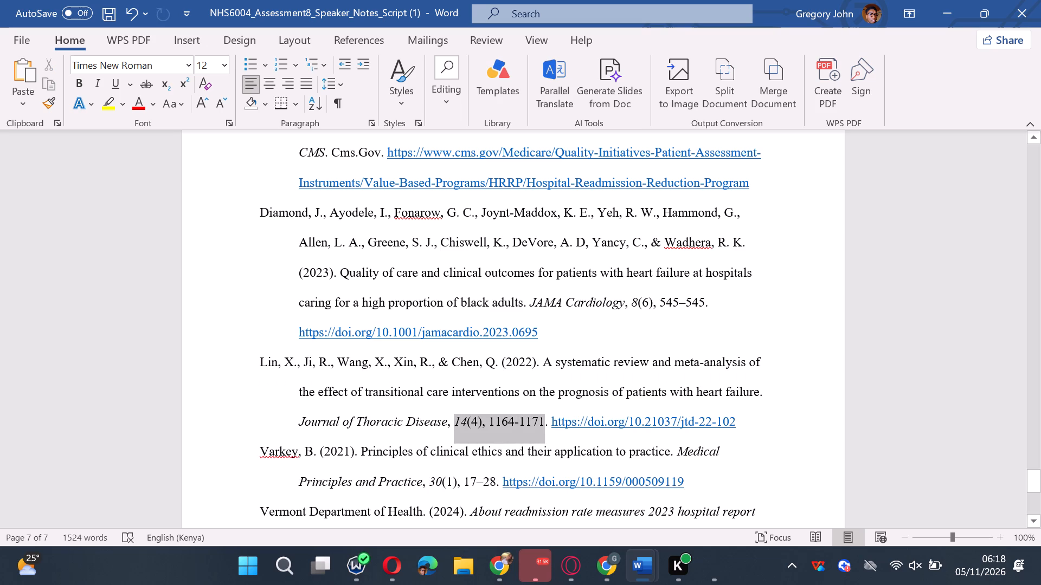
left_click_drag(535, 422, 536, 422)
left_click(593, 394)
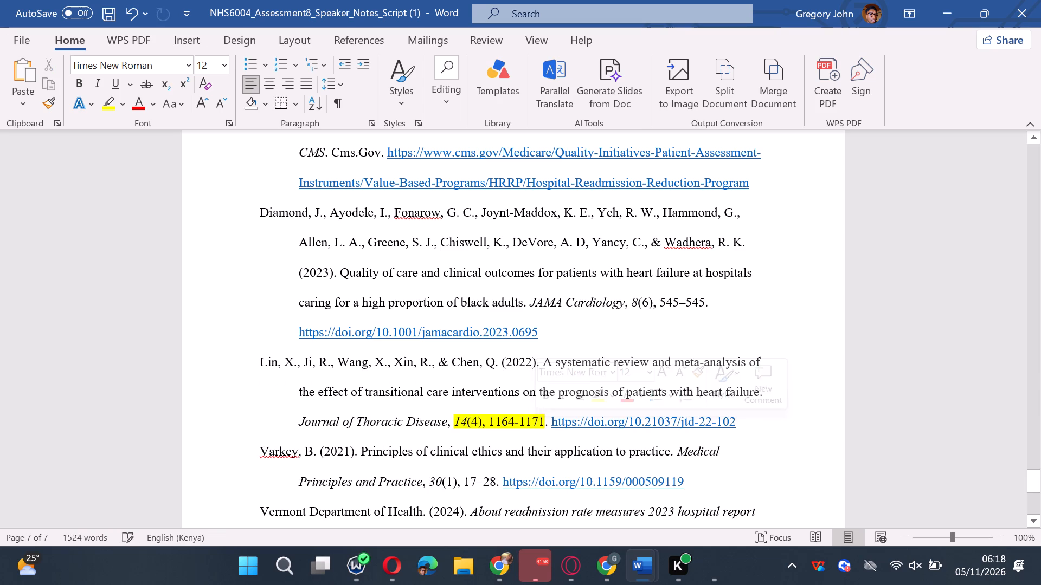
left_click(475, 298)
Check the reference list and copy the highlighted "14(4), 1164-1171" from the Lin et al. entry.
scroll(475, 298, "up", 13)
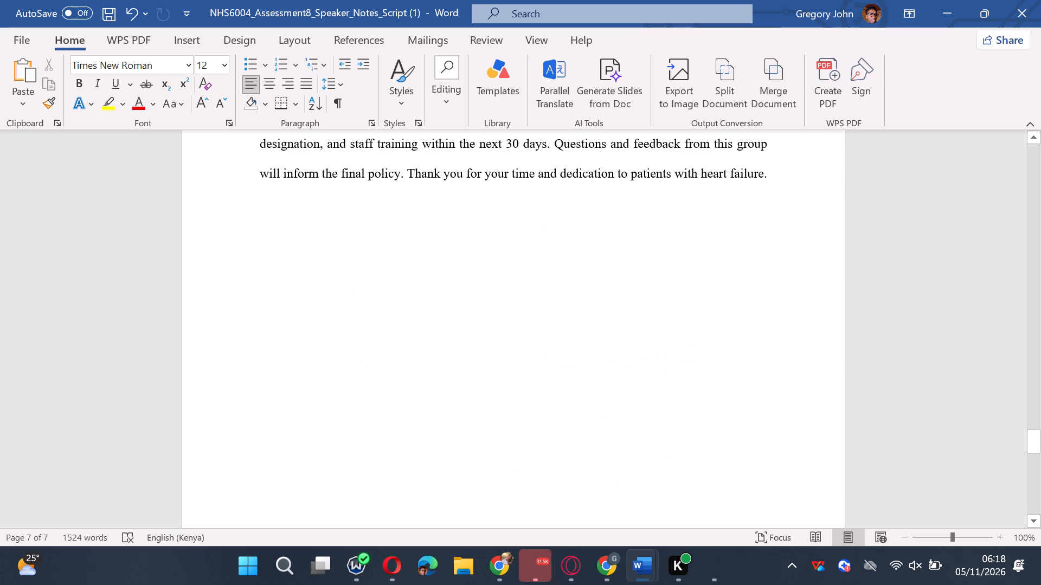
scroll(475, 298, "up", 8)
scroll(475, 298, "down", 20)
scroll(475, 298, "down", 5)
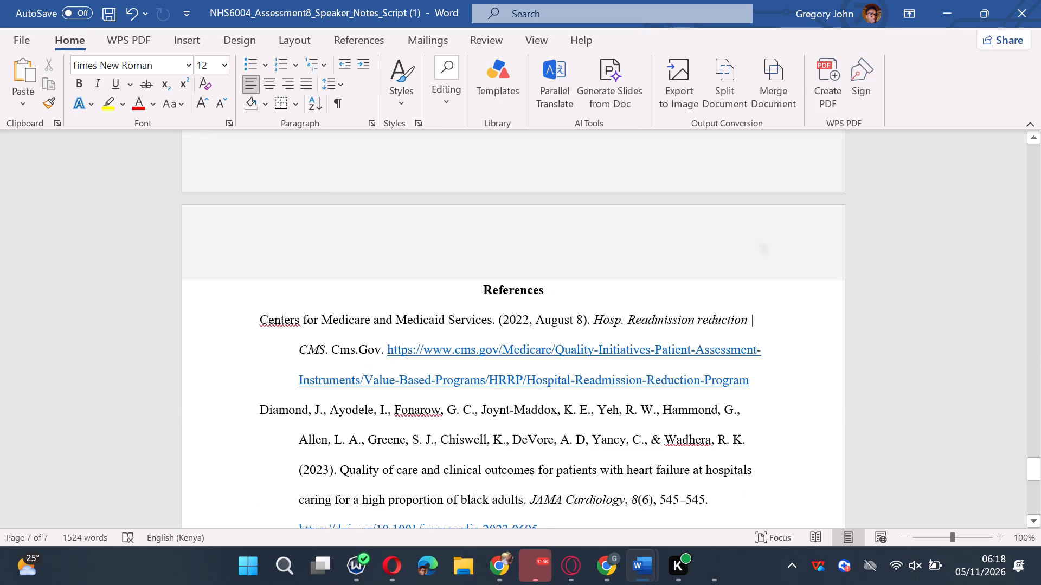
scroll(475, 298, "down", 9)
scroll(475, 298, "up", 7)
scroll(475, 298, "down", 5)
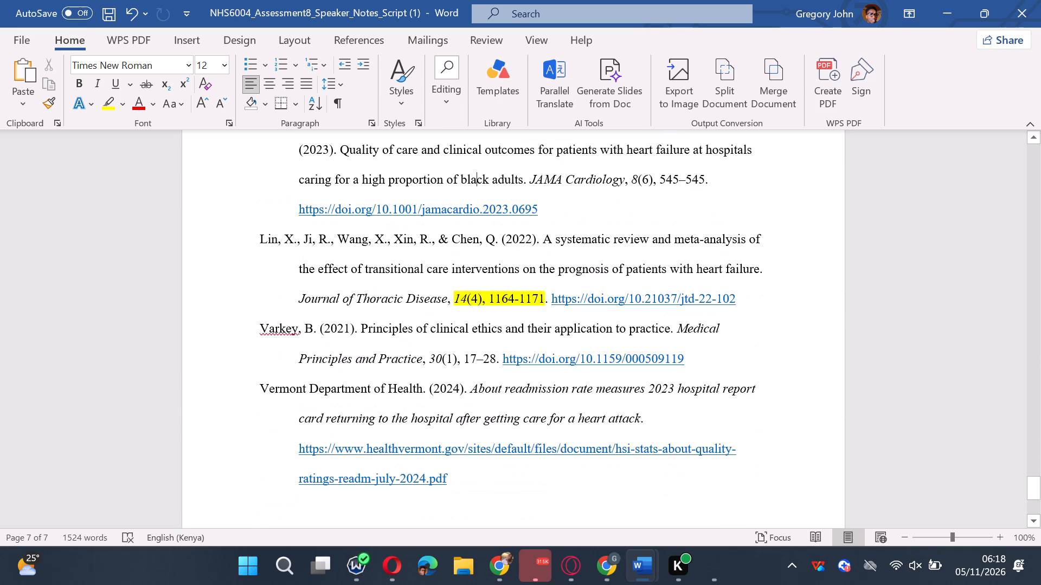
left_click_drag(737, 300, 262, 239)
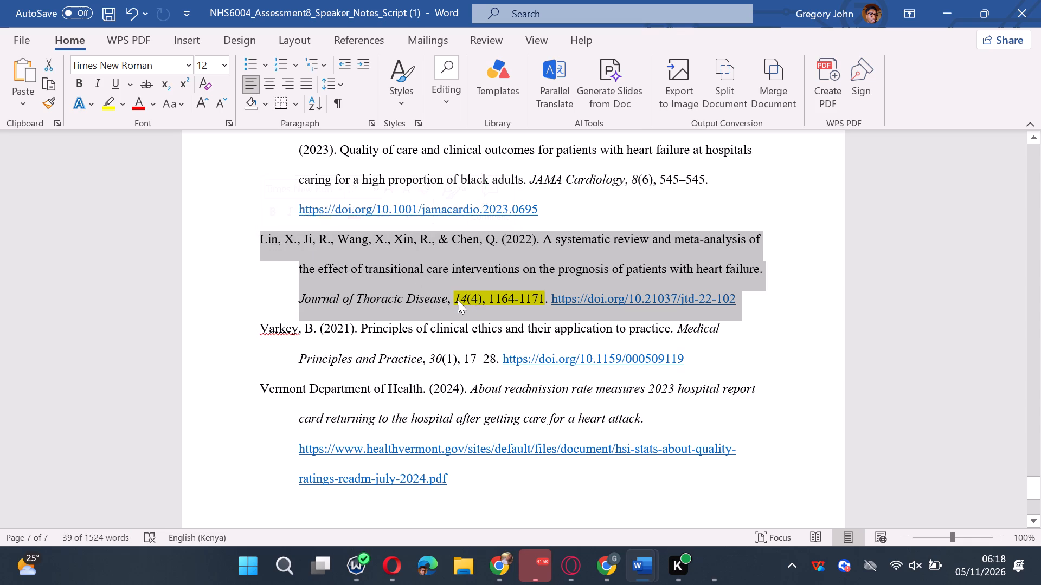
left_click(441, 295)
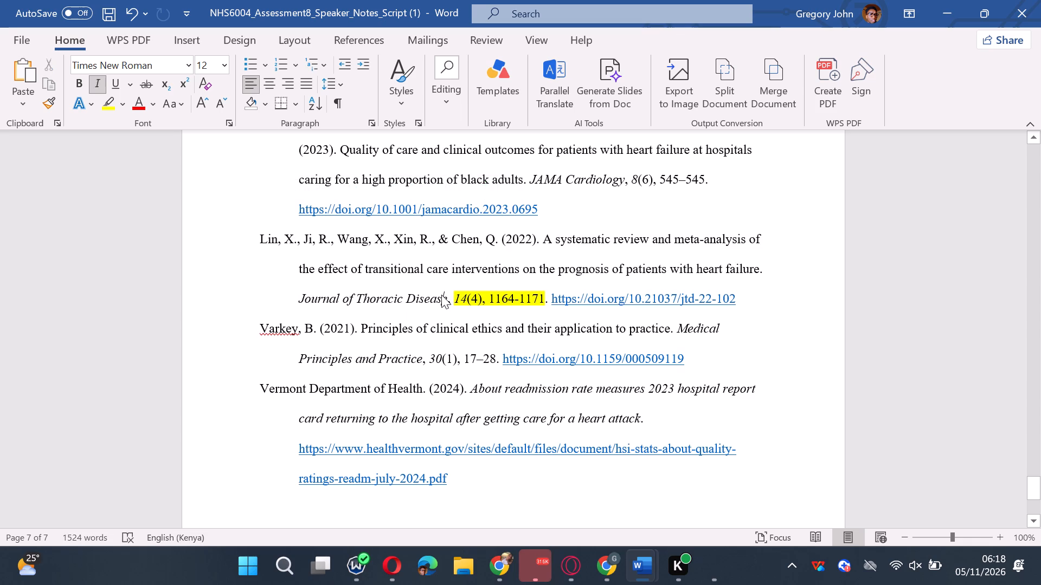
left_click(455, 298)
left_click_drag(455, 297, 530, 303)
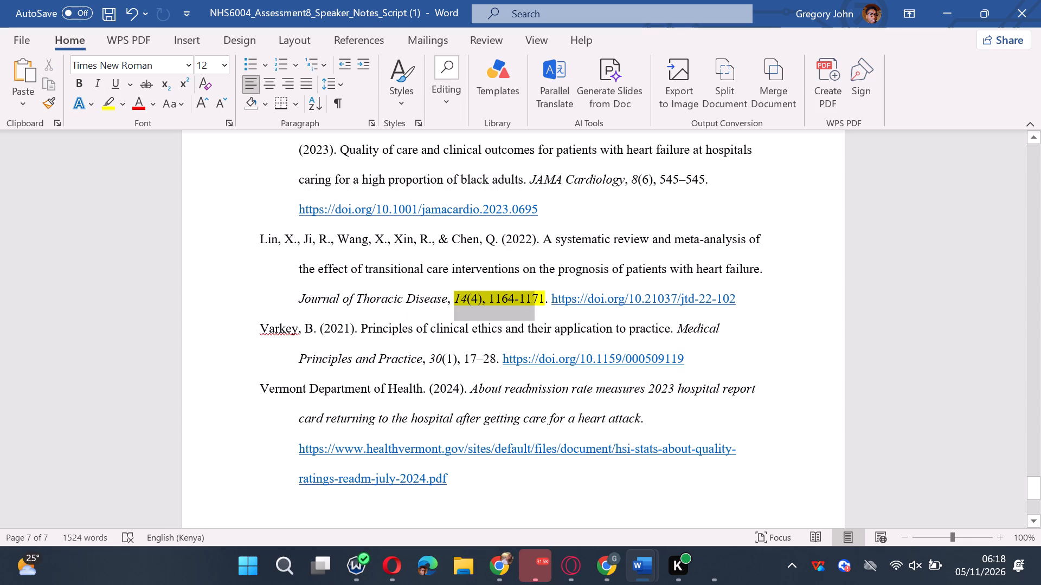
left_click_drag(530, 303, 536, 303)
key("ctrl+c")
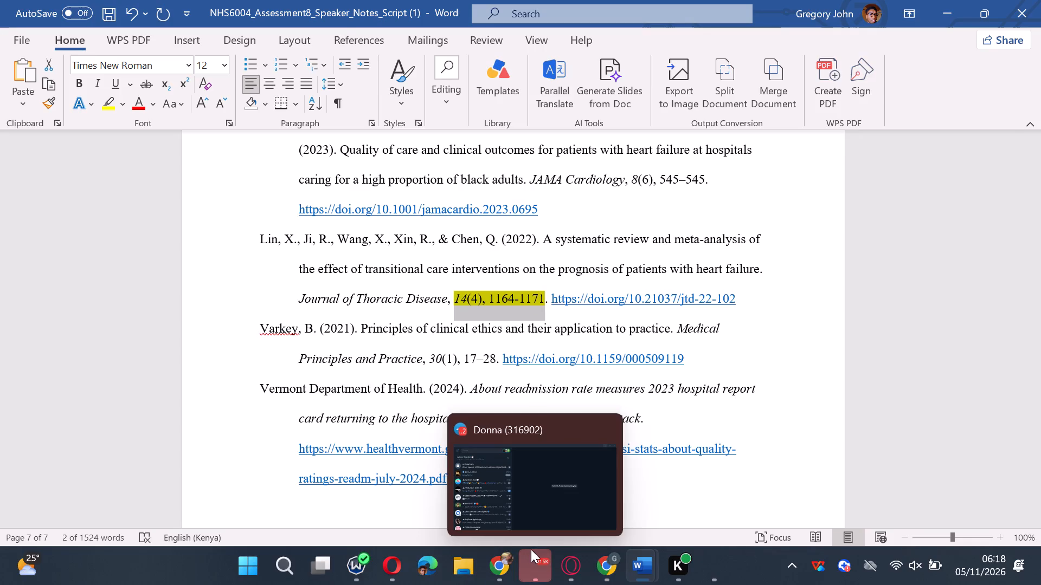
Save the script as a Word document in the Downloads folder, keeping the name NHS6004_Assessment8_Speaker_Notes_Script (1).
left_click(13, 42)
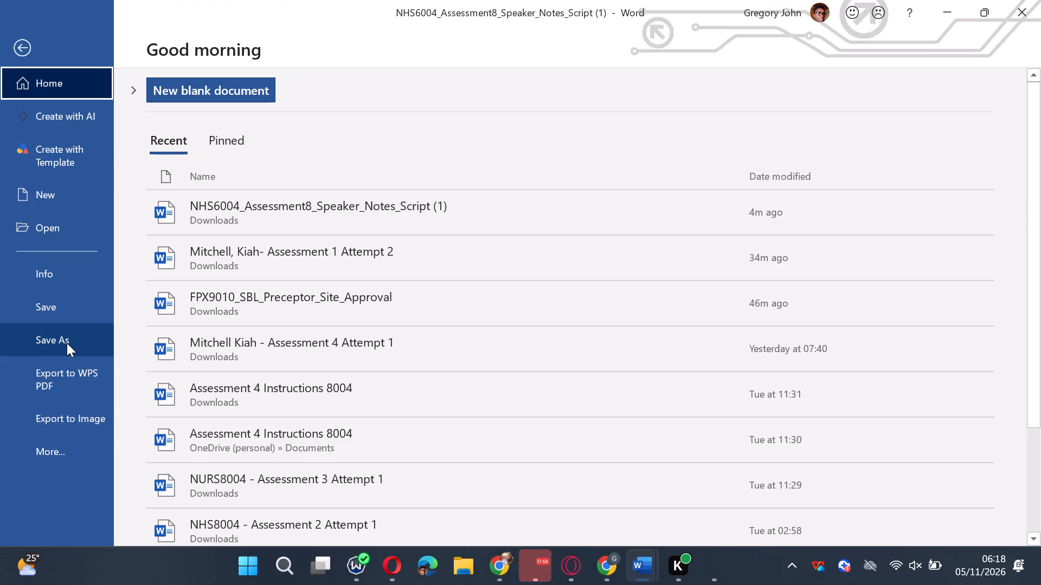
left_click(67, 343)
double_click(188, 249)
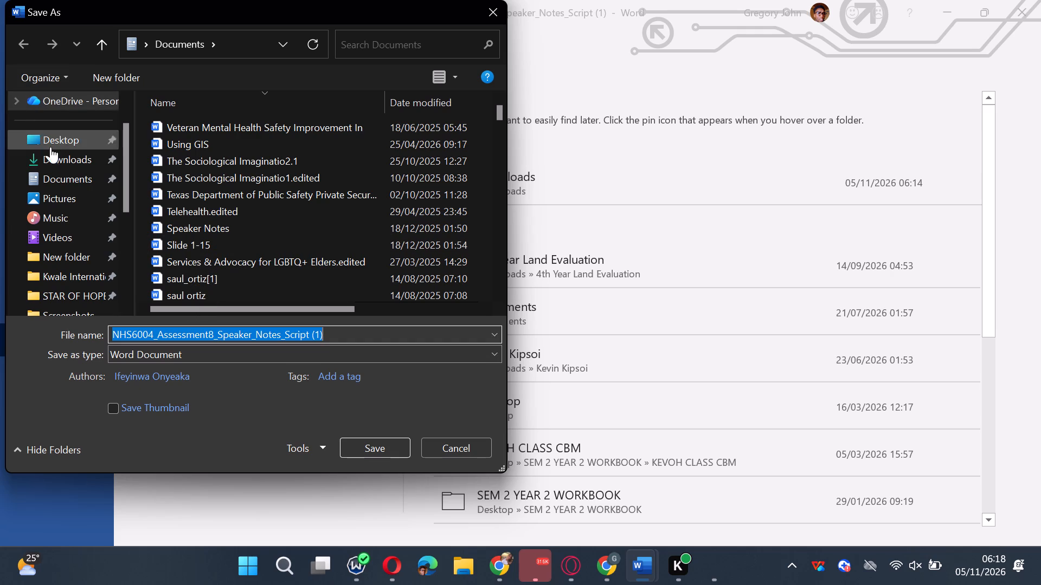
left_click(69, 162)
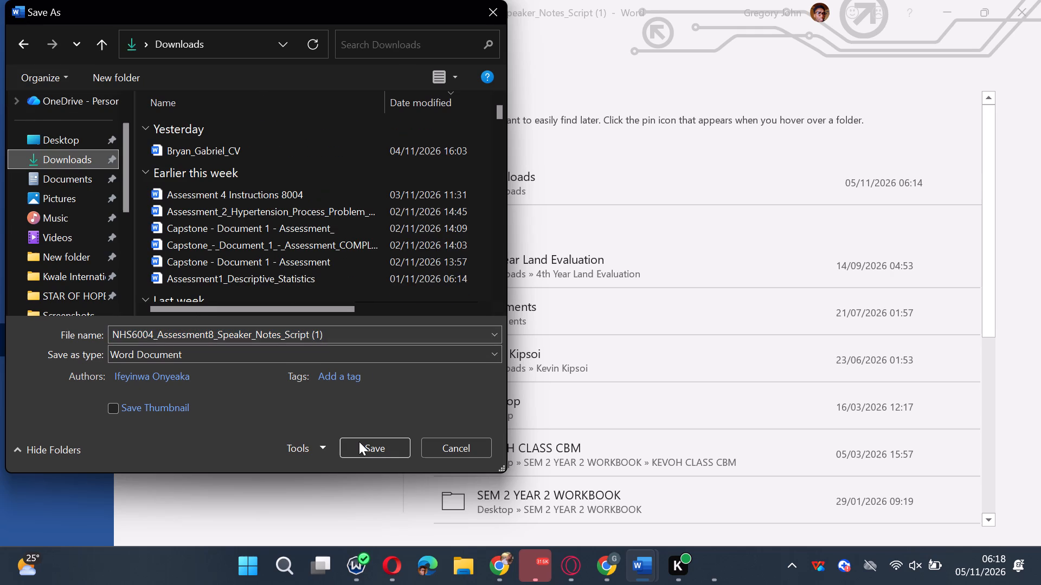
left_click(359, 448)
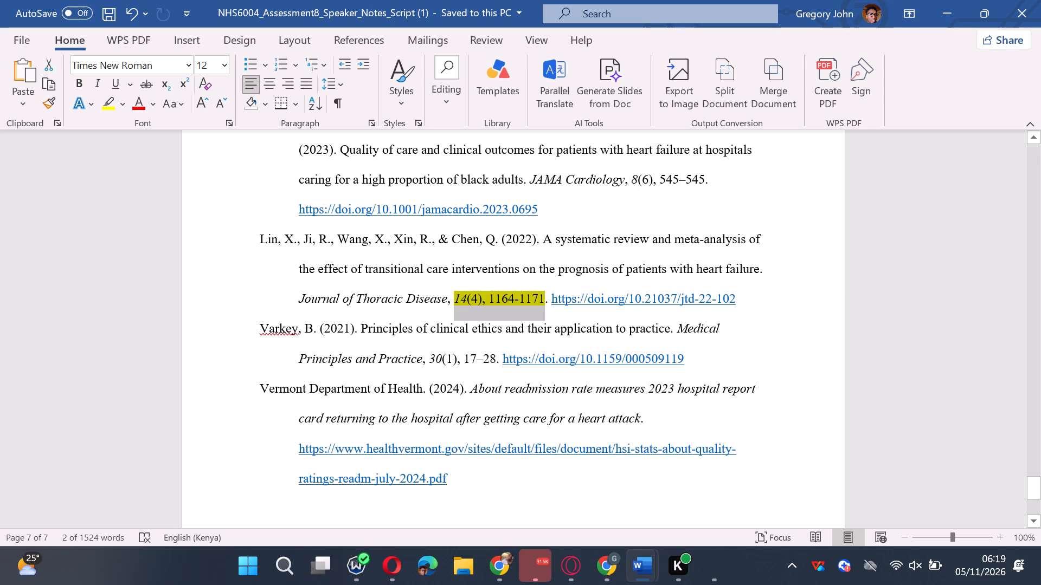
Change the date on the title page to November 5, 2026, removing leftover characters of the old date.
scroll(419, 326, "up", 15)
scroll(419, 326, "up", 20)
scroll(419, 326, "up", 10)
scroll(419, 326, "up", 20)
scroll(419, 326, "up", 10)
scroll(419, 326, "down", 3)
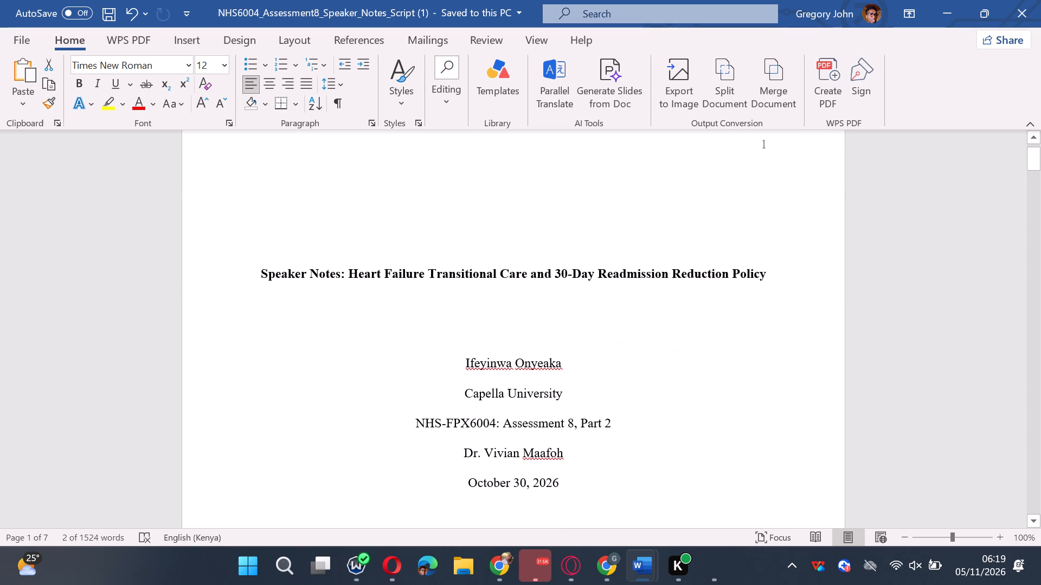
left_click_drag(524, 484, 477, 484)
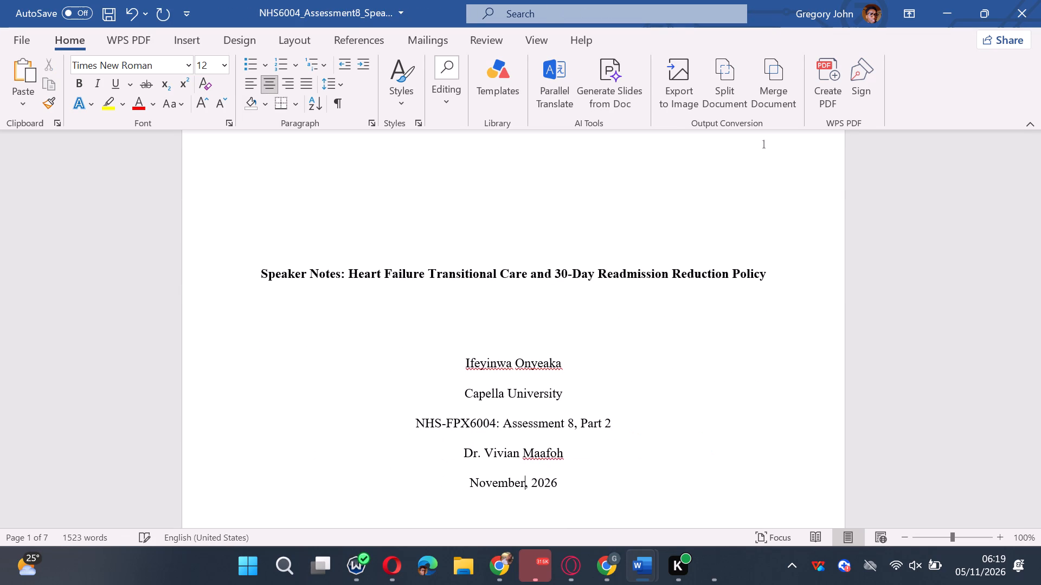
key("space")
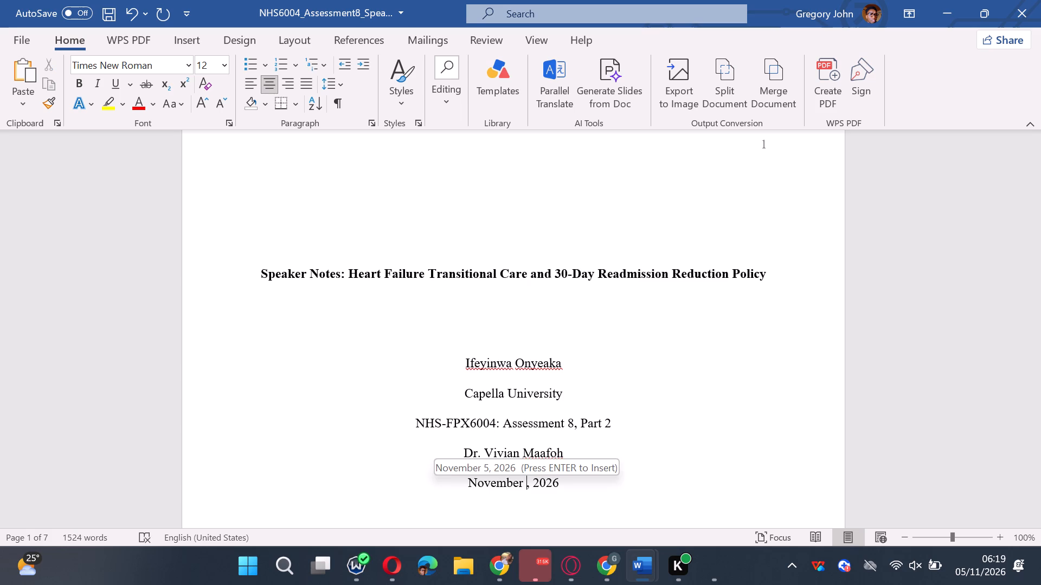
key("Return")
key("Delete")
key("Delete")
key("Delete")
key("Delete")
key("Delete")
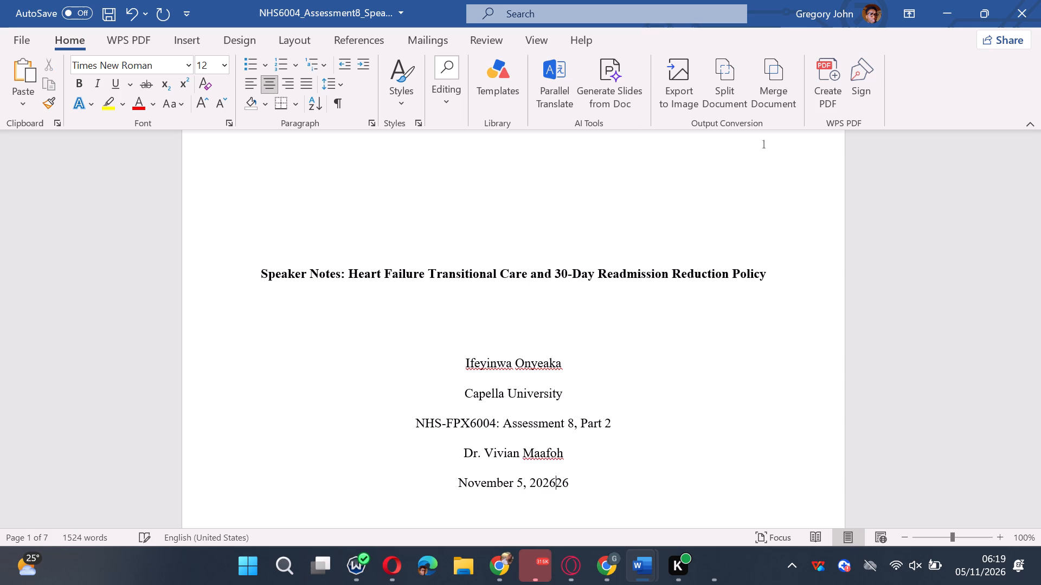
key("Delete")
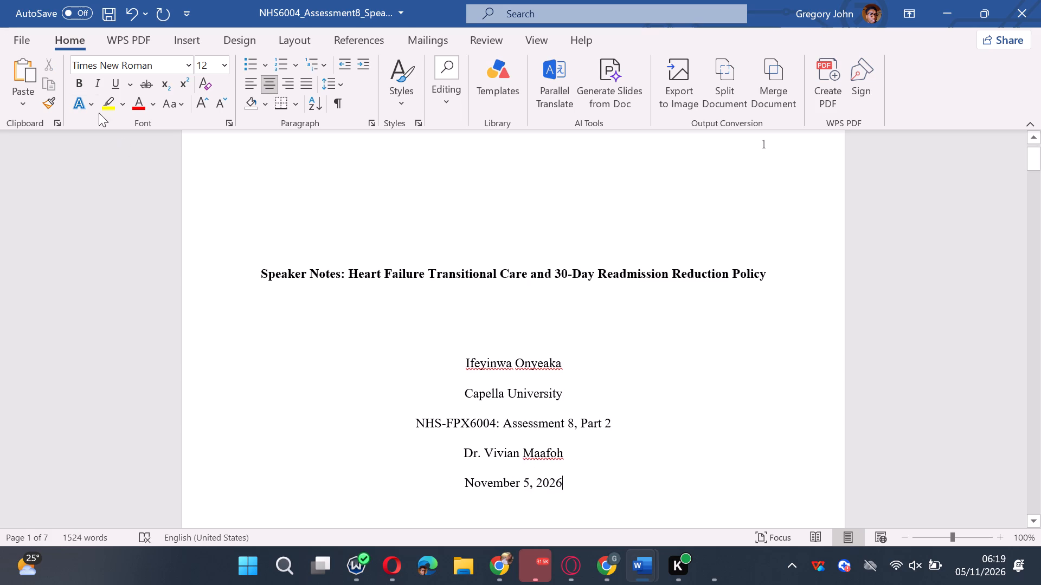
Save the updated script again in the Downloads folder as NHS6004_Assessment8_Speaker_Notes_Script (1).
left_click(25, 36)
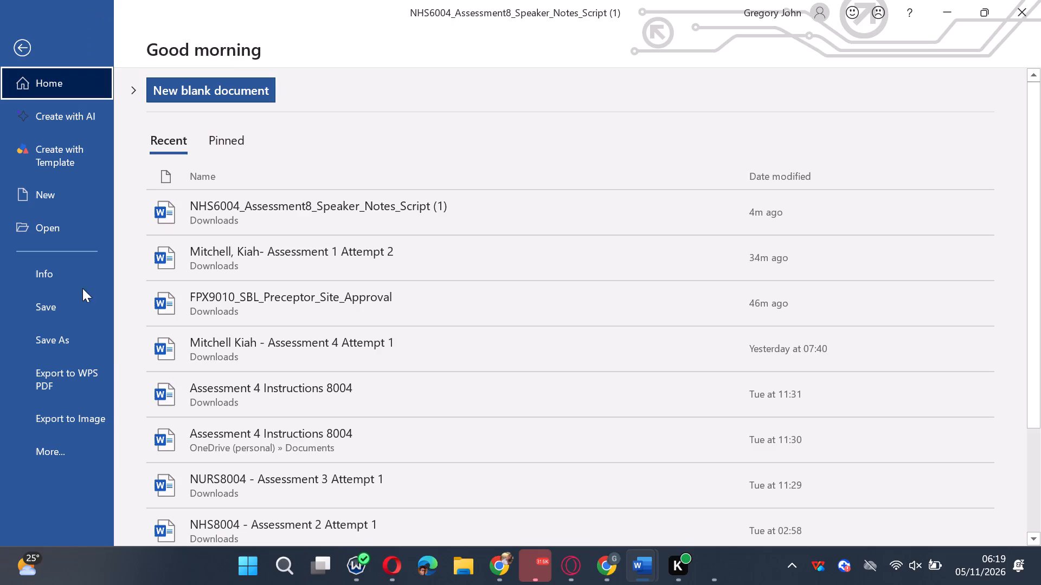
left_click(76, 336)
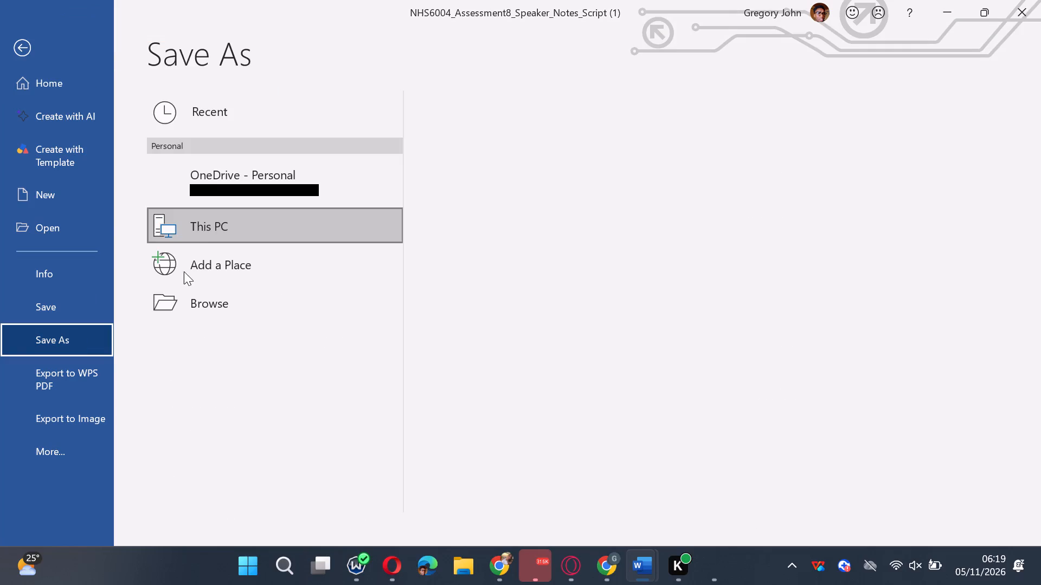
double_click(189, 227)
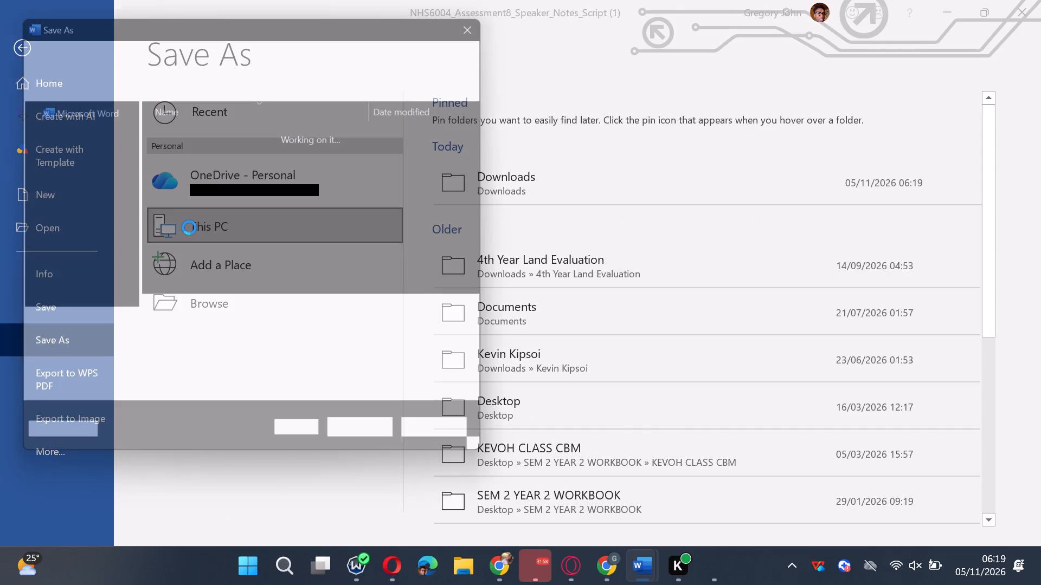
left_click(54, 166)
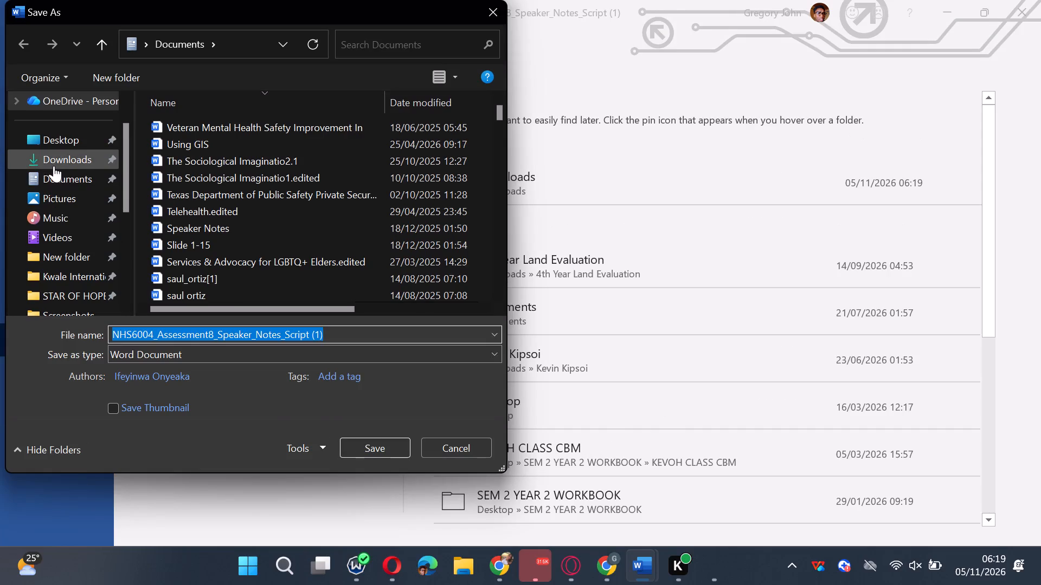
Finish saving the script as a Word document in the Downloads folder under the name NHS6004_Assessment8_Speaker_Notes_Script (1).
left_click(369, 444)
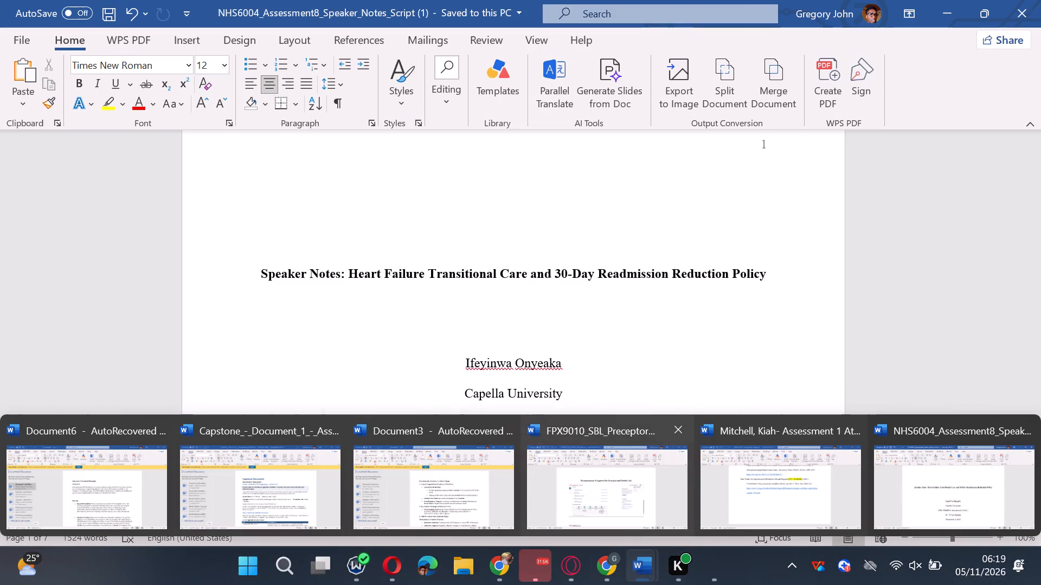
Look through the list of recently opened documents.
left_click(24, 38)
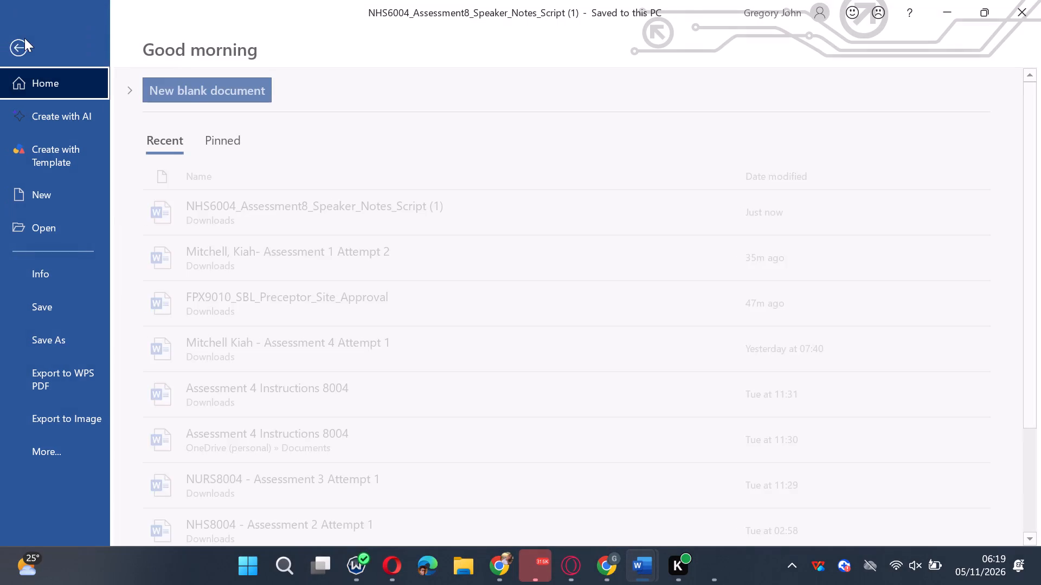
scroll(232, 283, "down", 3)
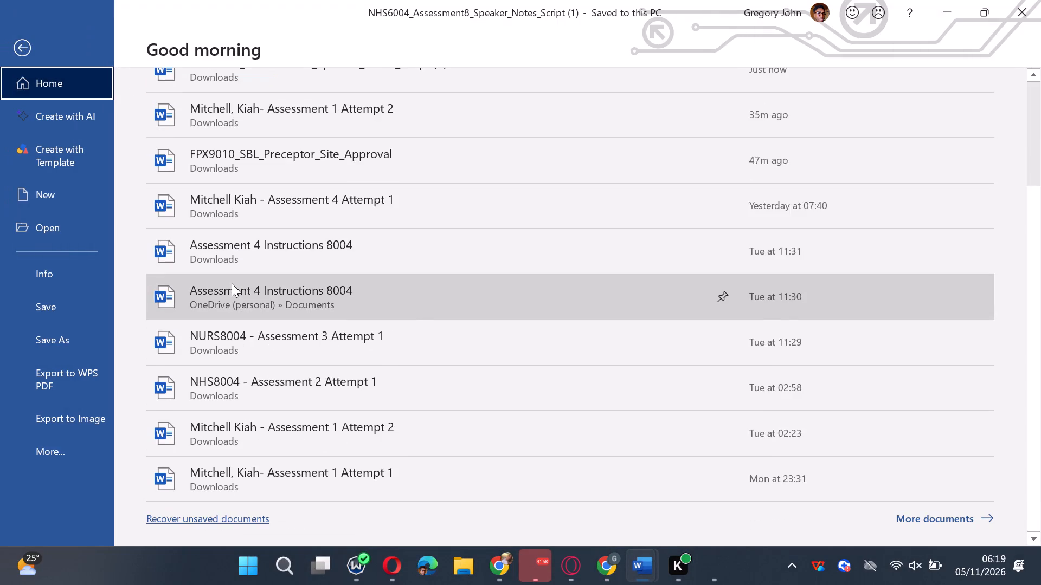
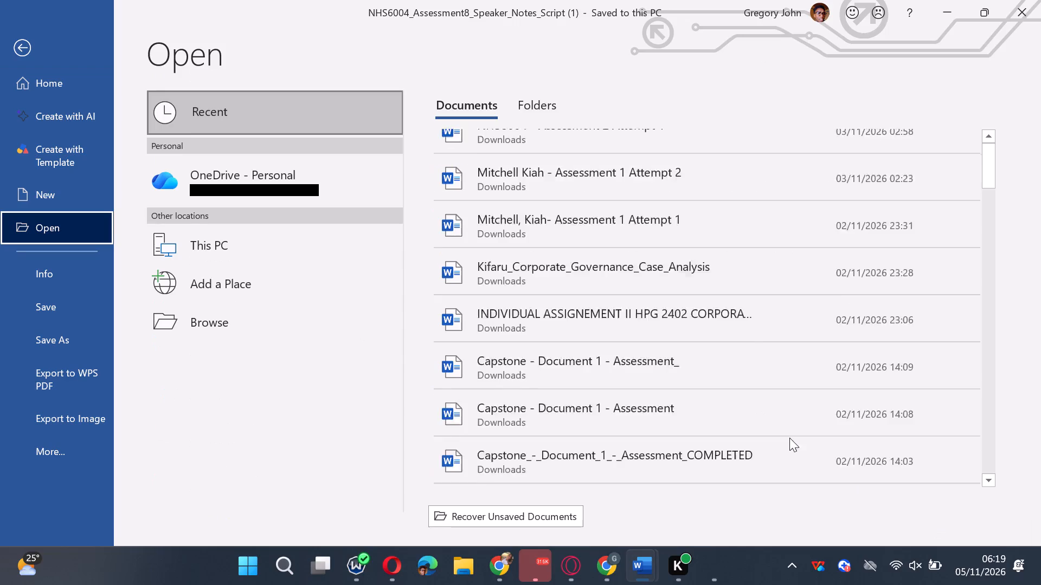
Look through the list of recent documents for an earlier file.
scroll(789, 438, "down", 5)
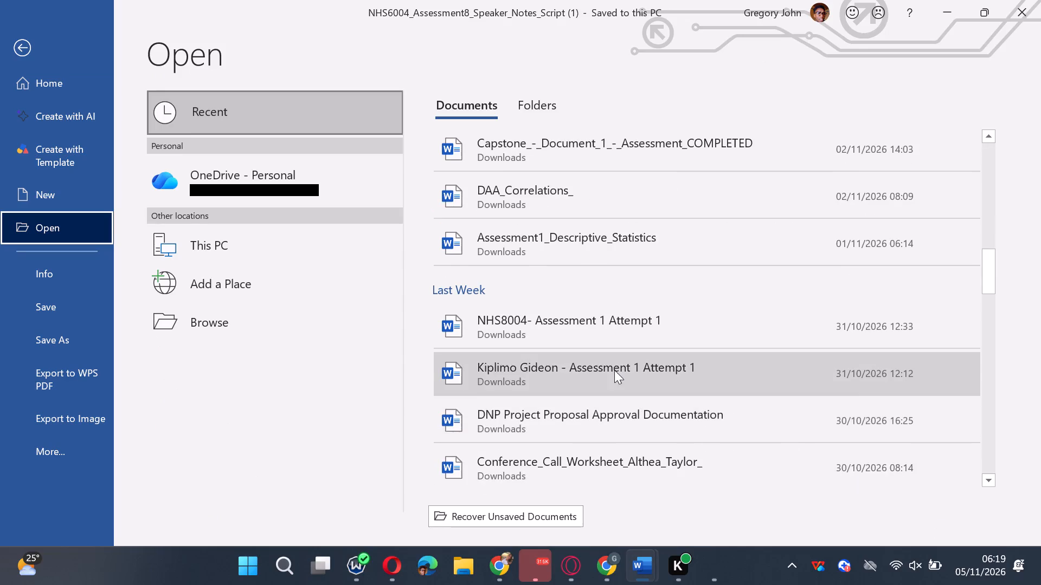
Open the recent document NHS6004_Assessment8_Healthcare_Policy from the Downloads folder.
scroll(614, 370, "down", 5)
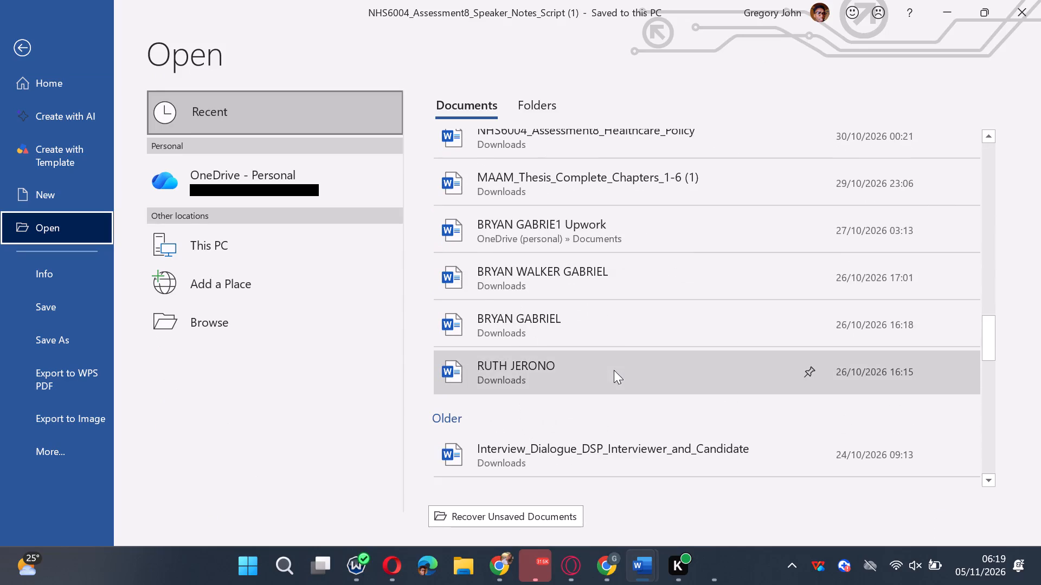
scroll(614, 370, "down", 1)
scroll(614, 370, "up", 2)
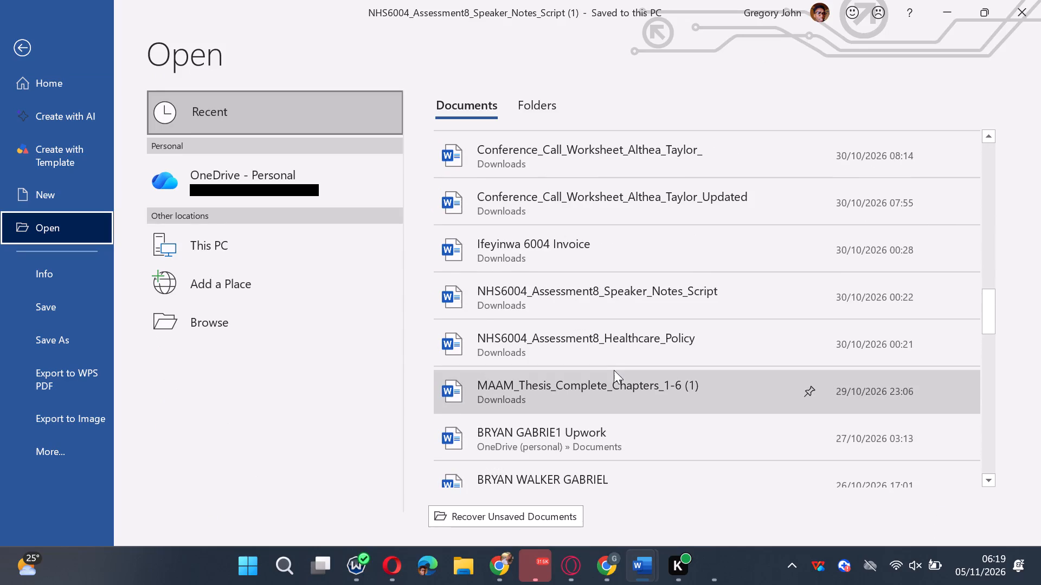
scroll(614, 370, "up", 1)
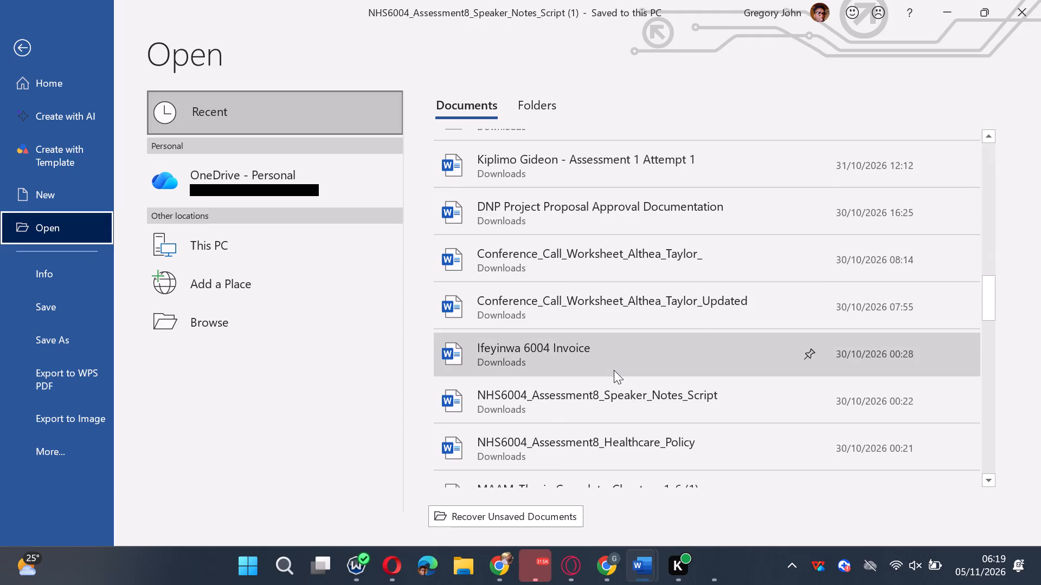
scroll(614, 370, "down", 1)
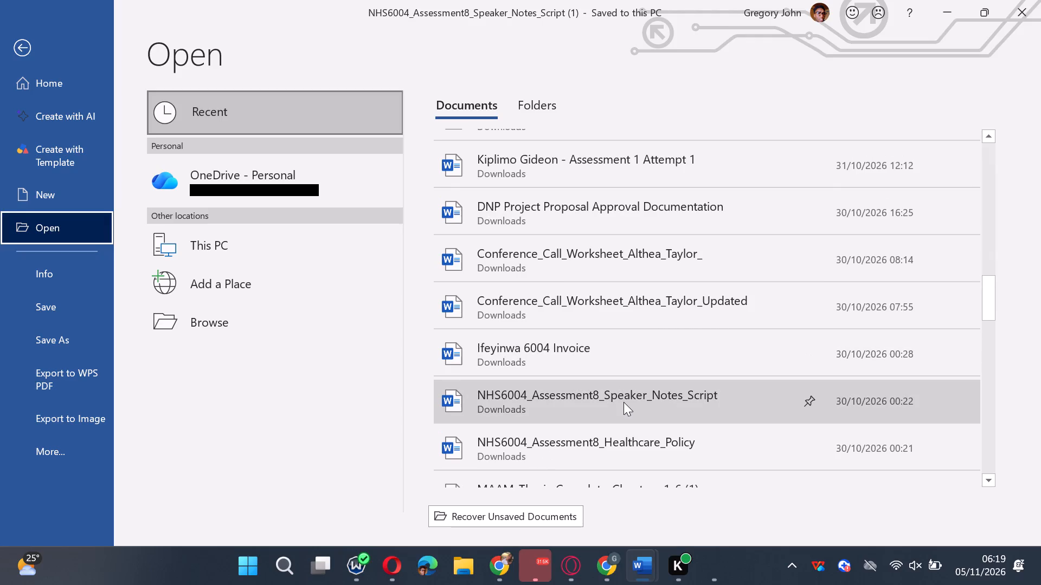
left_click(618, 435)
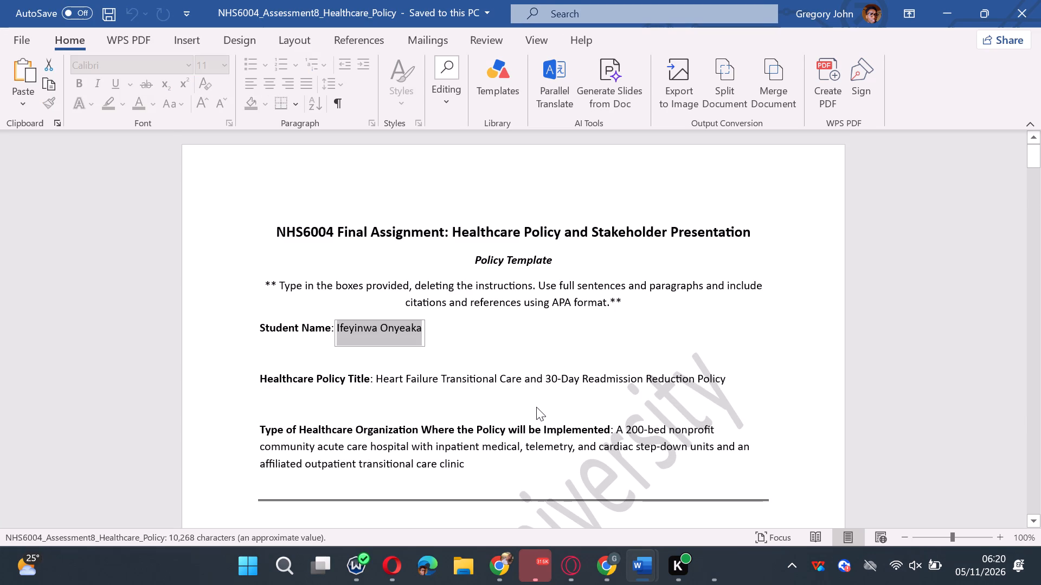
In the reference list, replace the "0(0), 0–0" placeholder in the Lin et al. entry with the copied "14(4), 1164-1171" as plain text.
scroll(536, 407, "down", 20)
scroll(536, 407, "down", 15)
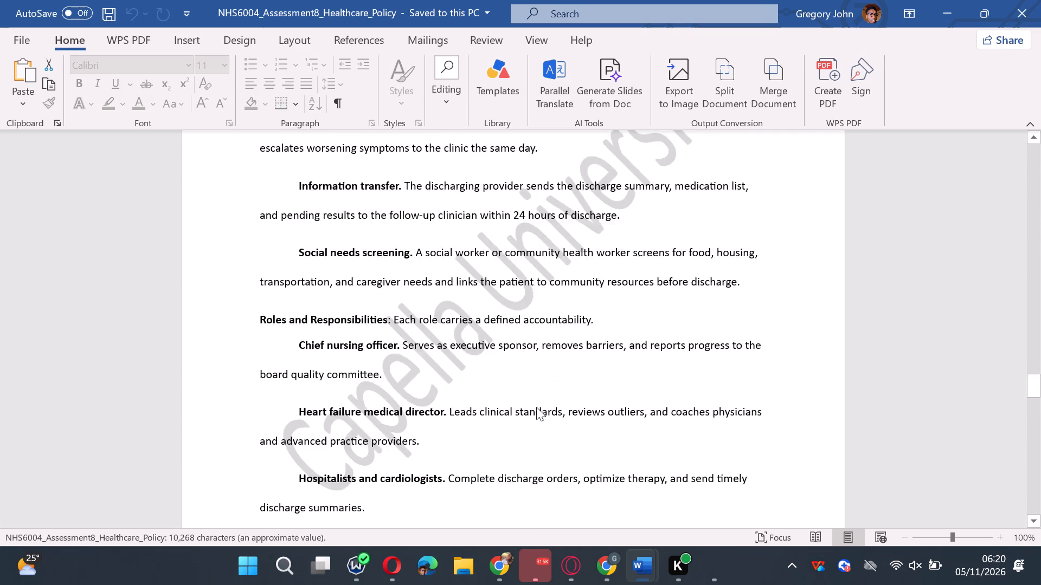
scroll(536, 407, "down", 10)
scroll(536, 407, "down", 15)
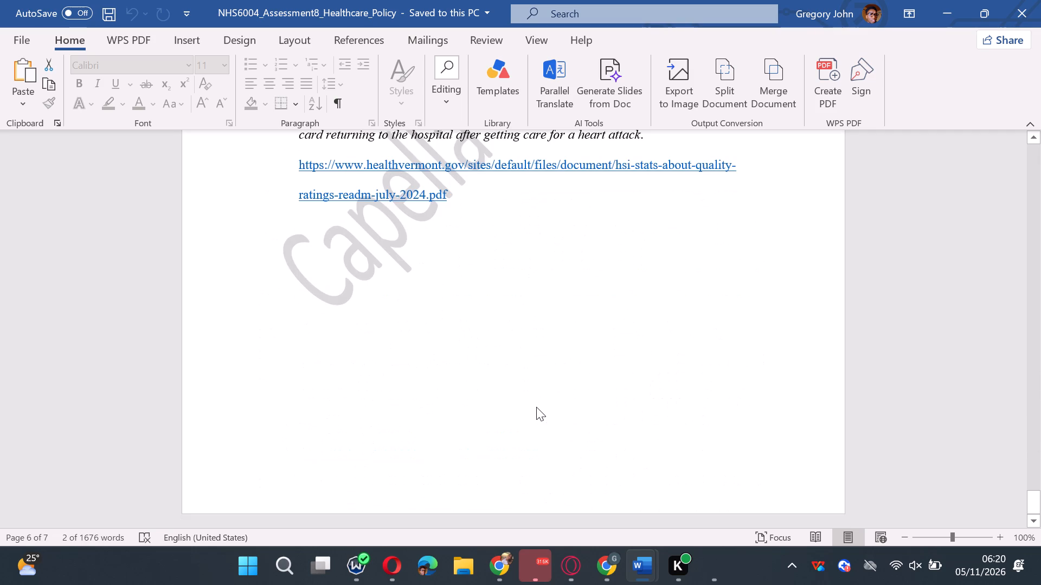
scroll(536, 407, "down", 4)
scroll(536, 407, "up", 6)
scroll(536, 407, "down", 3)
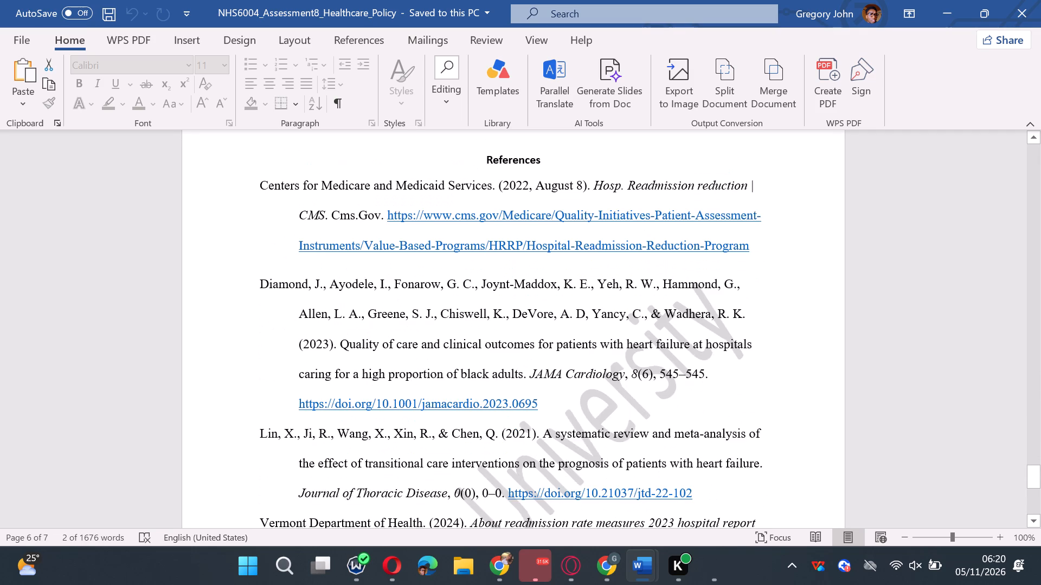
scroll(536, 407, "down", 1)
left_click_drag(453, 469, 487, 471)
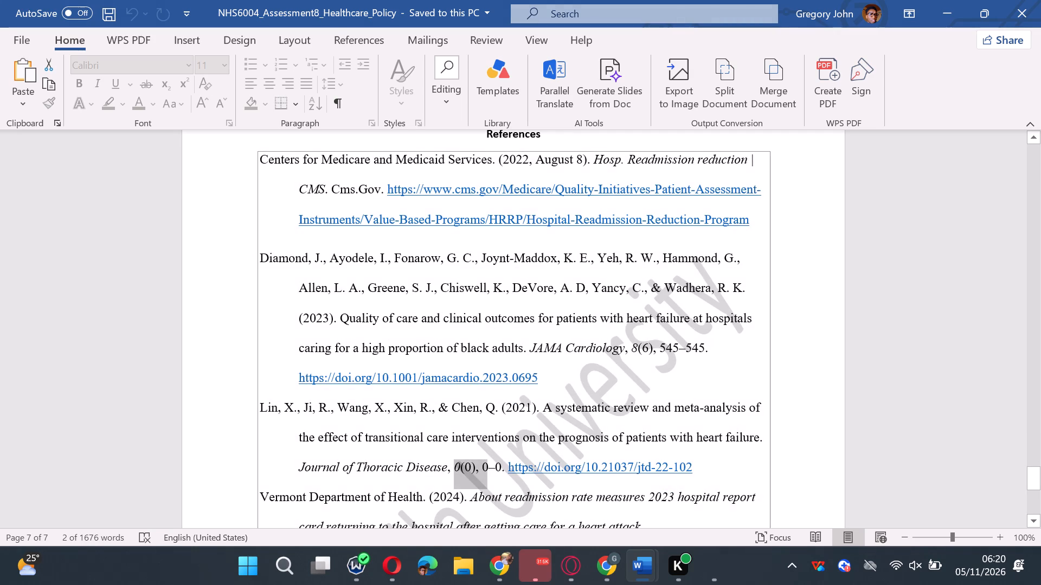
left_click_drag(487, 471, 499, 471)
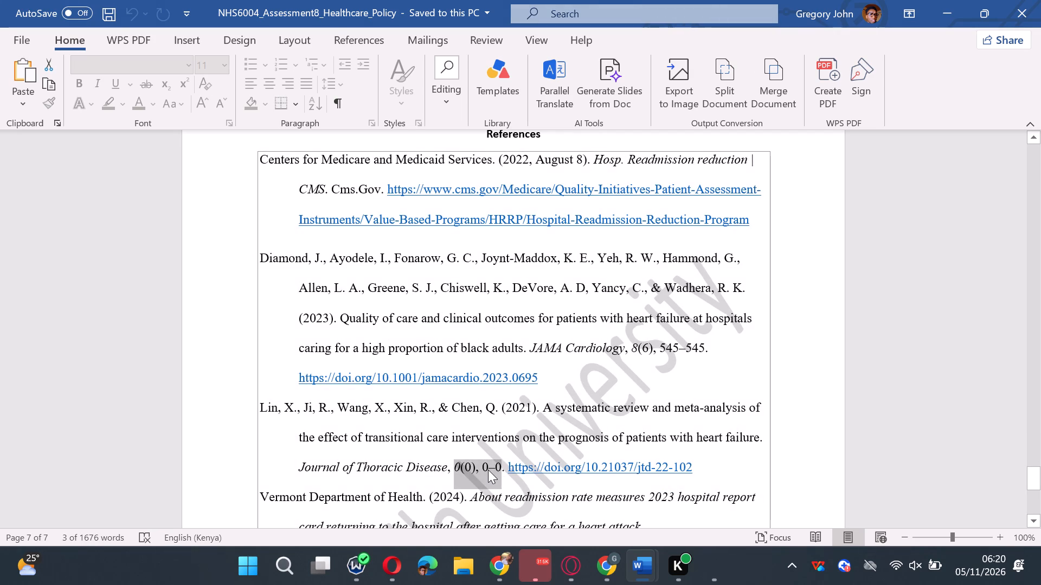
right_click(488, 470)
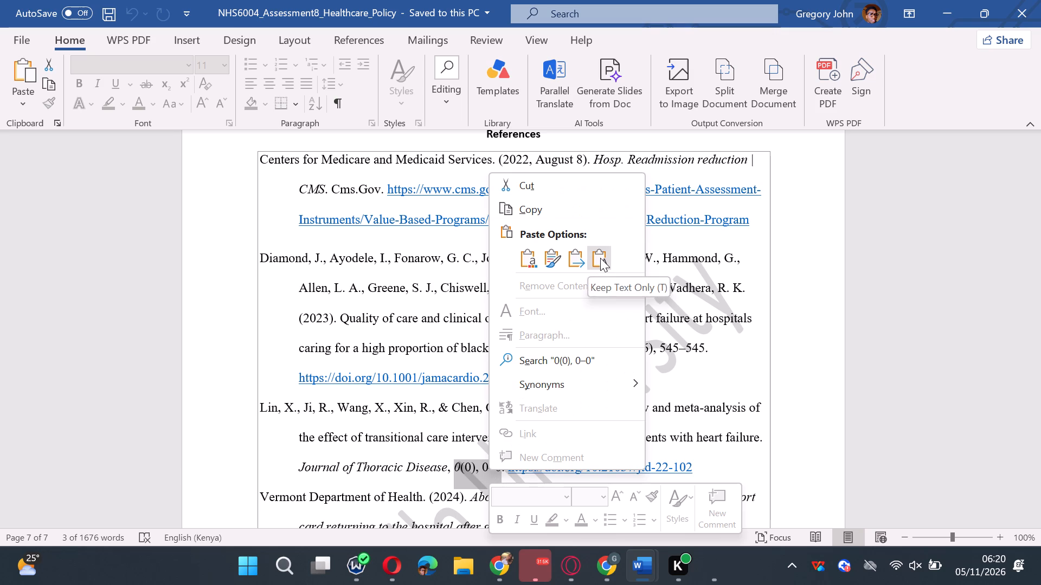
left_click(600, 258)
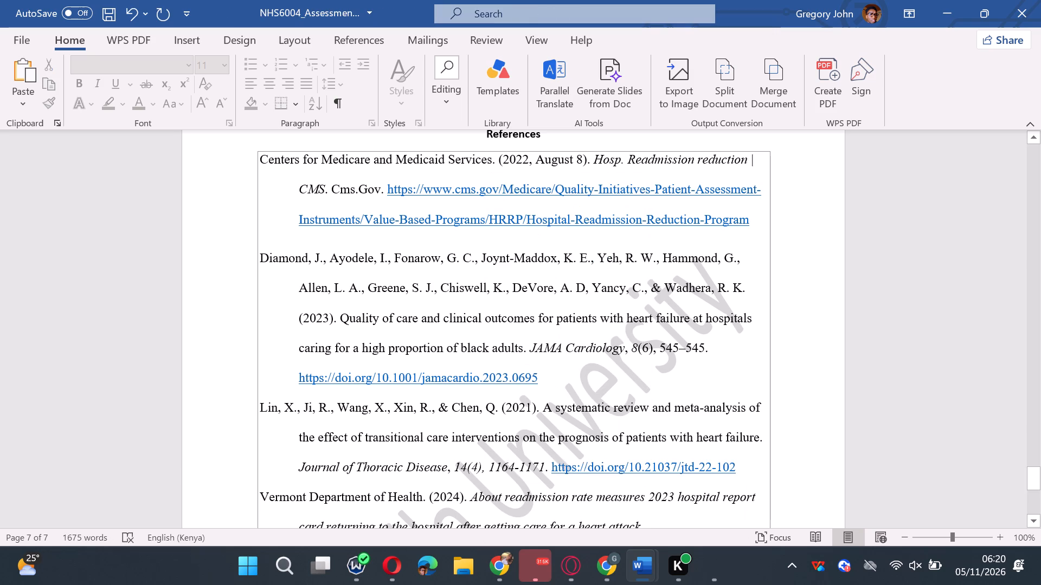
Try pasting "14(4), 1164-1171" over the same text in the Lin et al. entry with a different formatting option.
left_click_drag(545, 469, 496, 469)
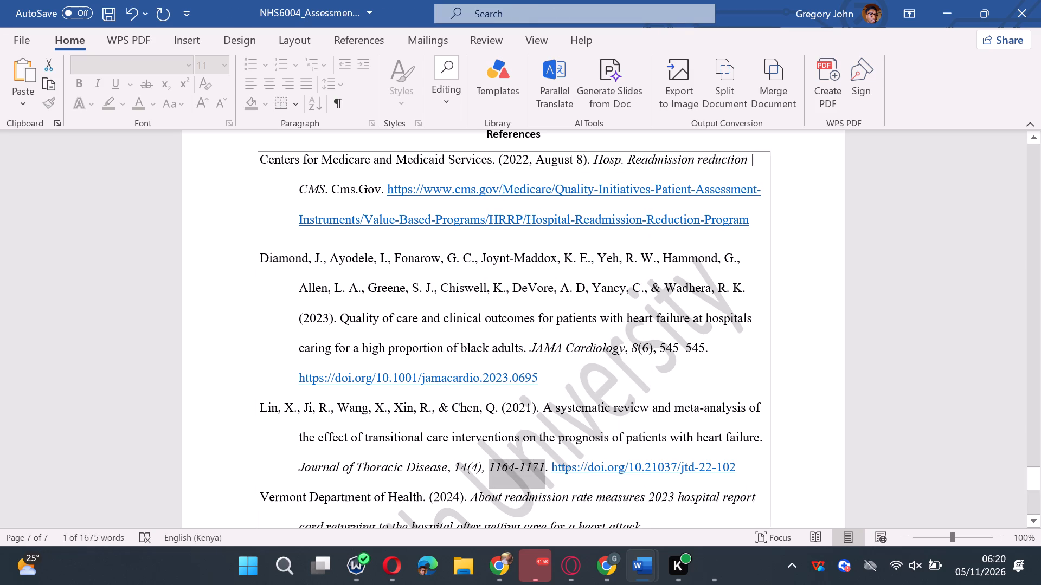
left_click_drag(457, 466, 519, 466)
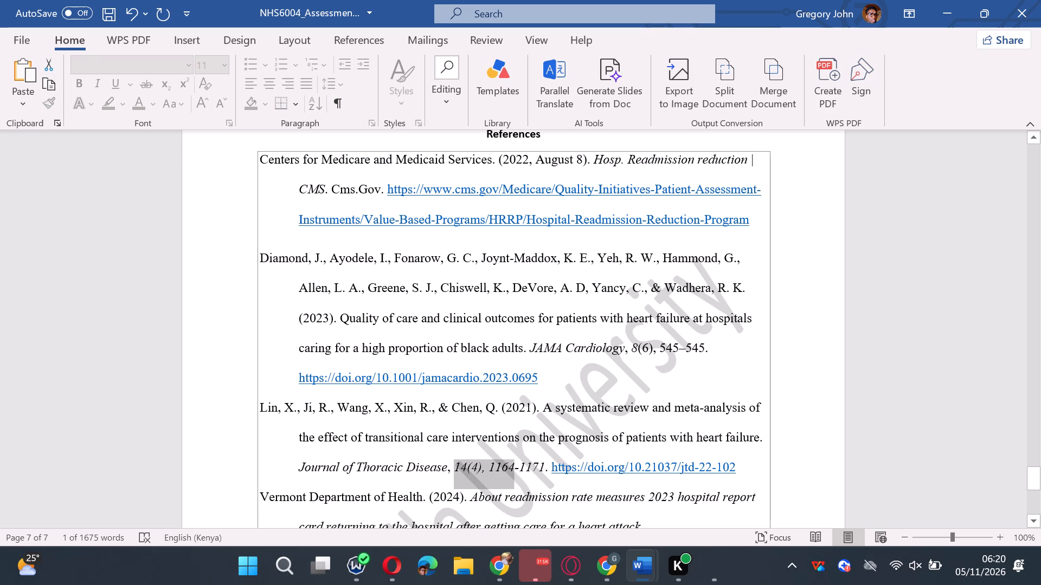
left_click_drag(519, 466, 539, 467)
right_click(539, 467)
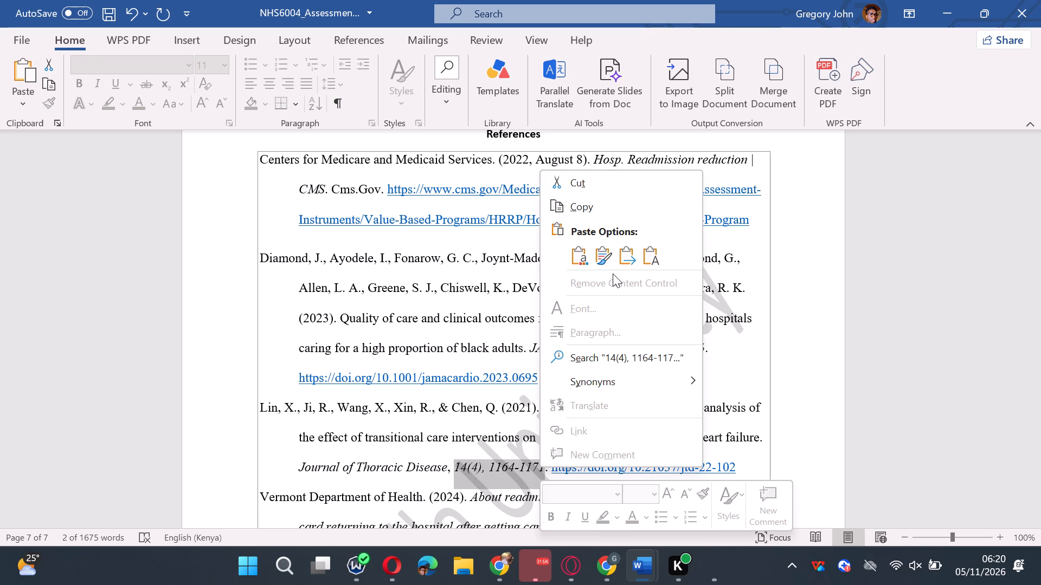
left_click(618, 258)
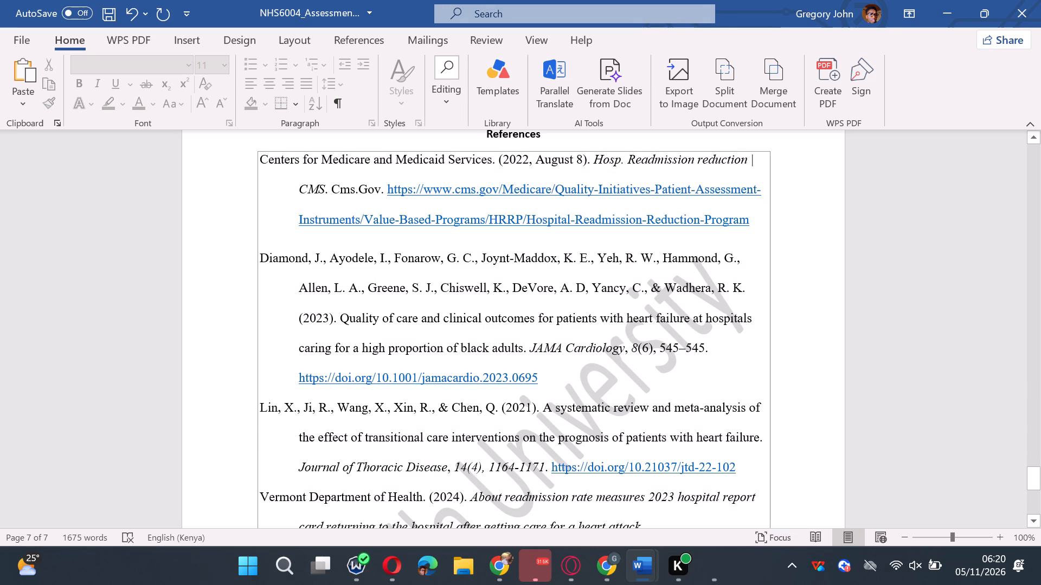
Replace "14(4), 1164-1171" in the Lin et al. entry with the copied version, keeping its source formatting and yellow highlight.
left_click_drag(481, 469, 455, 469)
left_click_drag(455, 469, 456, 470)
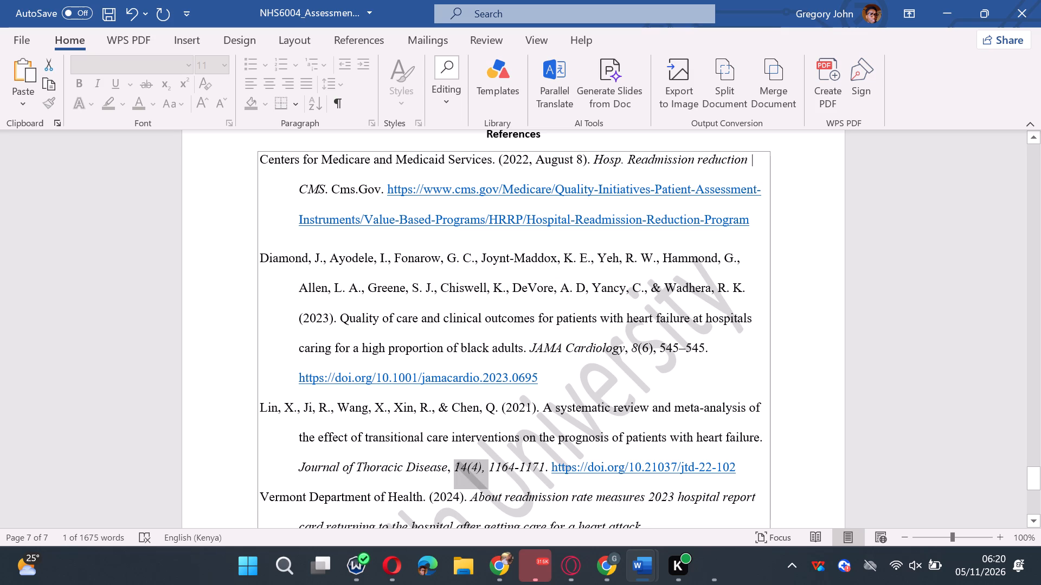
left_click(457, 467)
left_click_drag(457, 465, 457, 464)
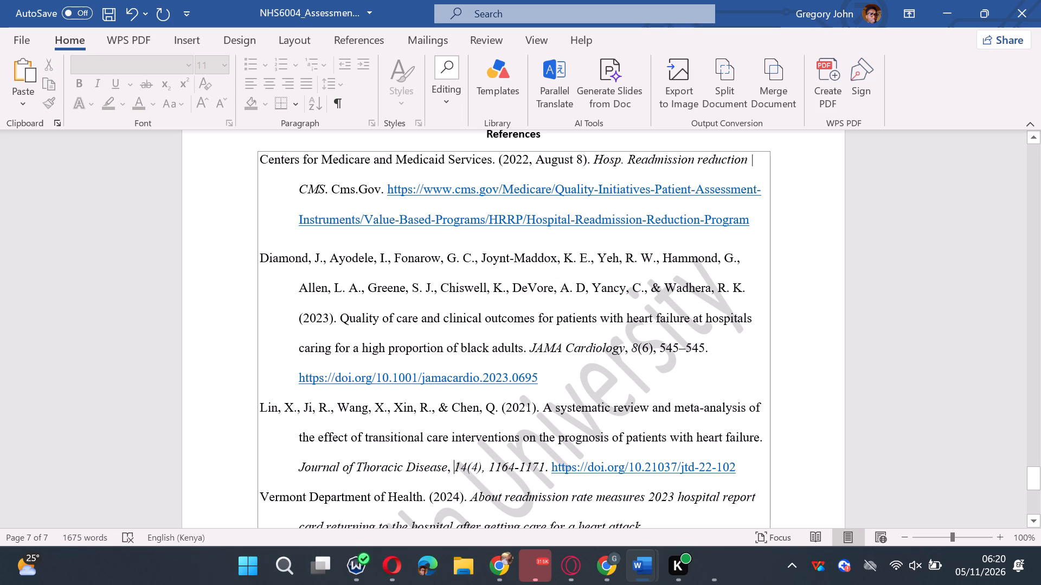
left_click_drag(457, 464, 537, 468)
right_click(532, 469)
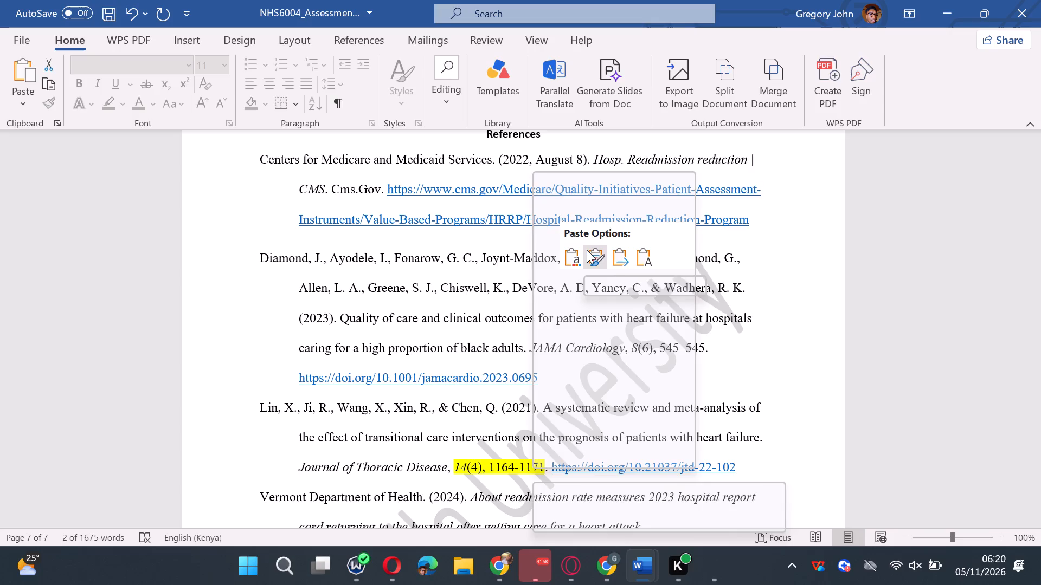
left_click(586, 250)
left_click(600, 407)
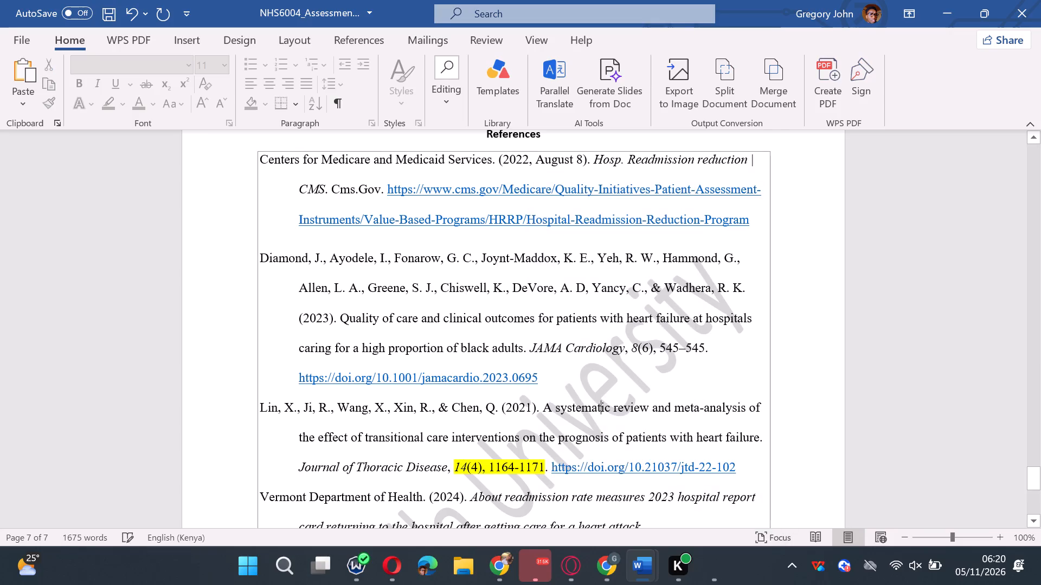
left_click(852, 399)
Save the policy as a Word document in the Downloads folder, keeping the name NHS6004_Assessment8_Healthcare_Policy.
left_click(27, 46)
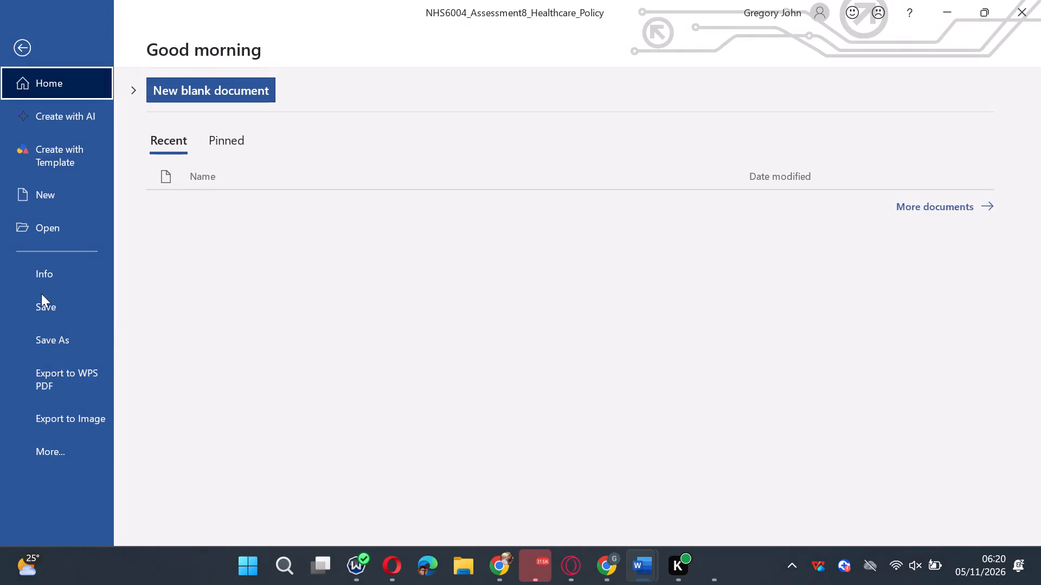
left_click(55, 336)
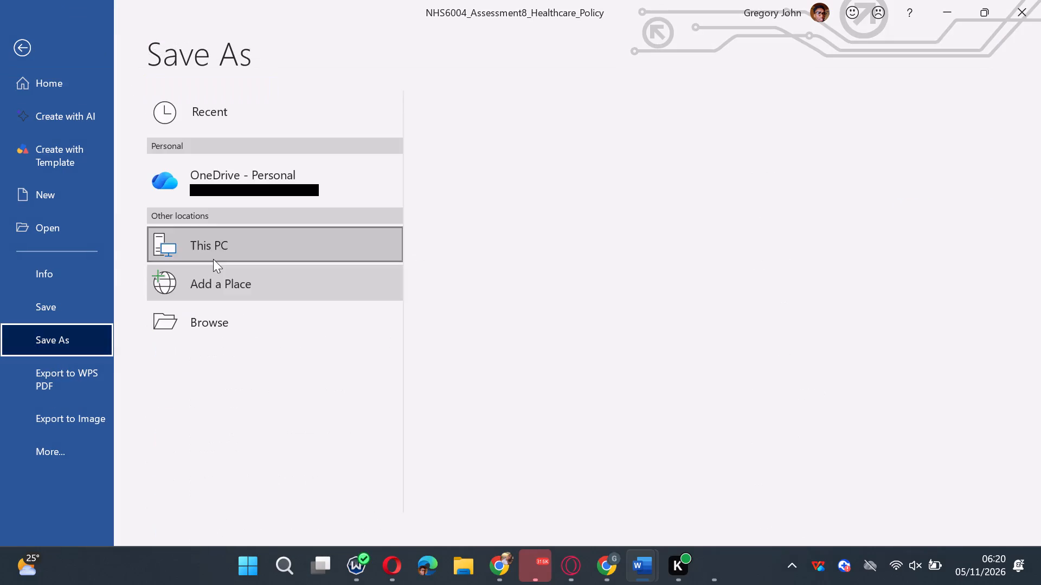
double_click(213, 242)
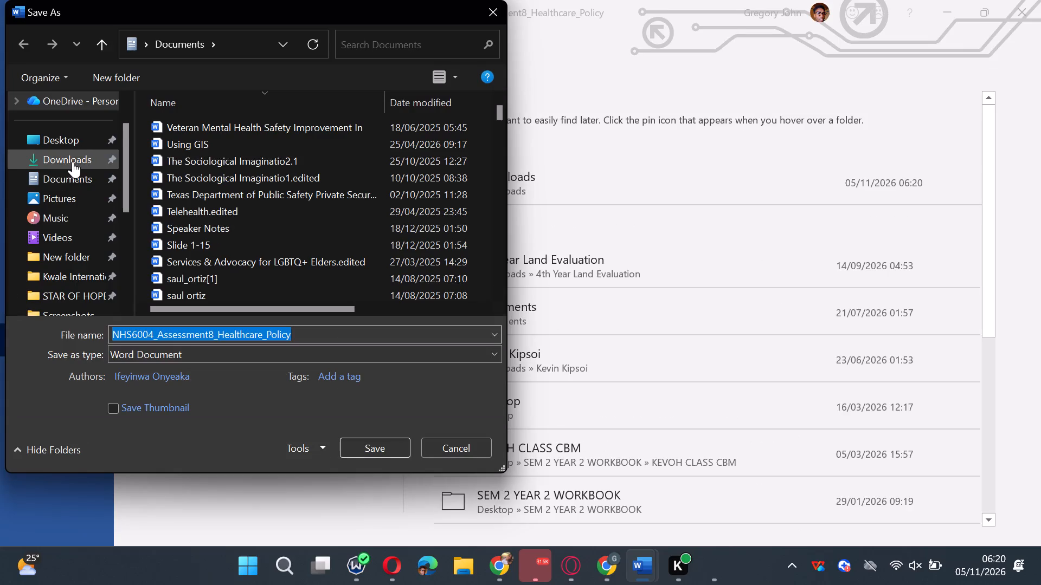
left_click(73, 161)
left_click(377, 439)
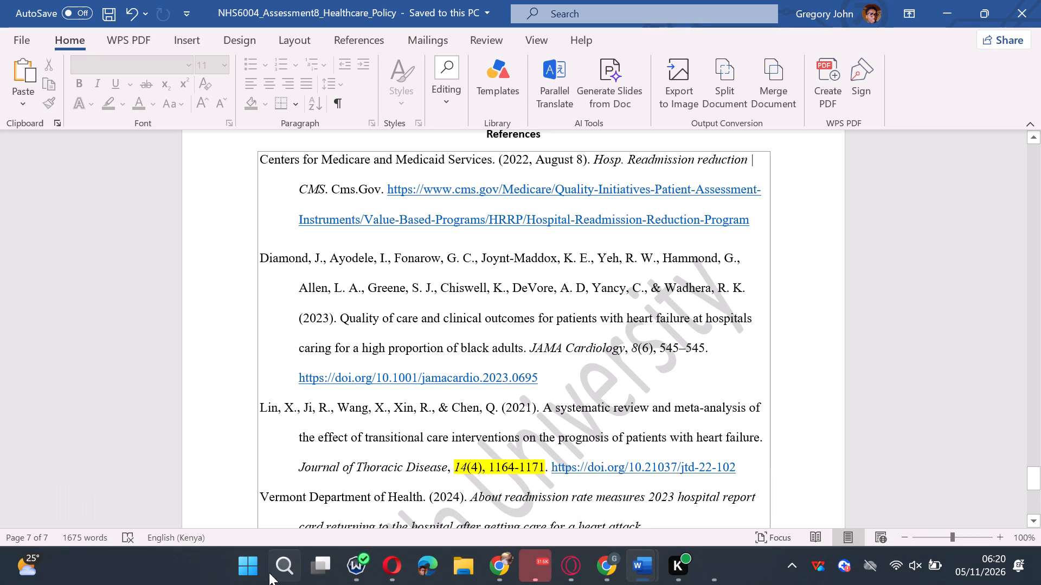
Launch PowerPoint.
left_click(257, 574)
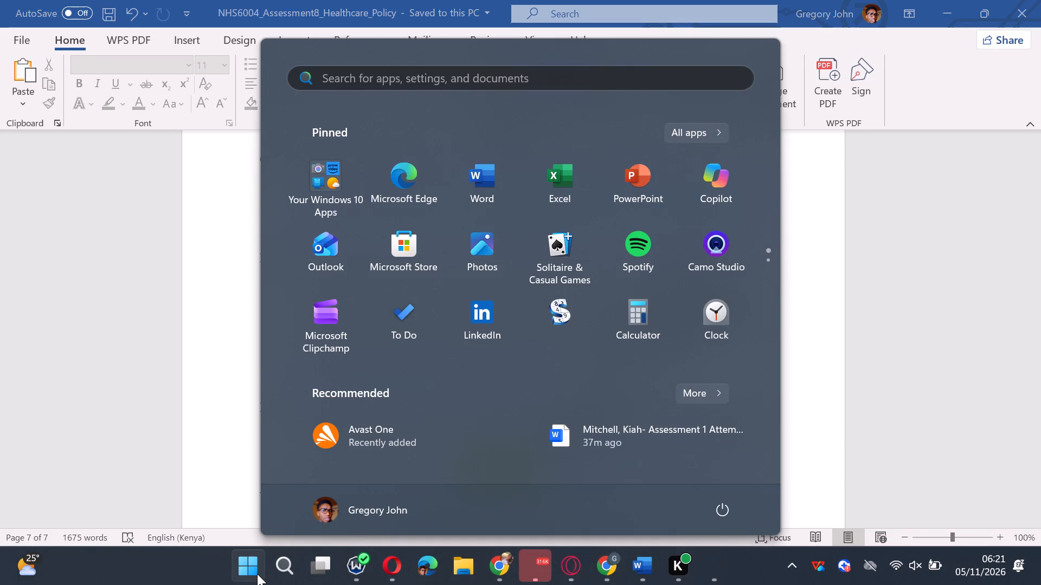
left_click(635, 190)
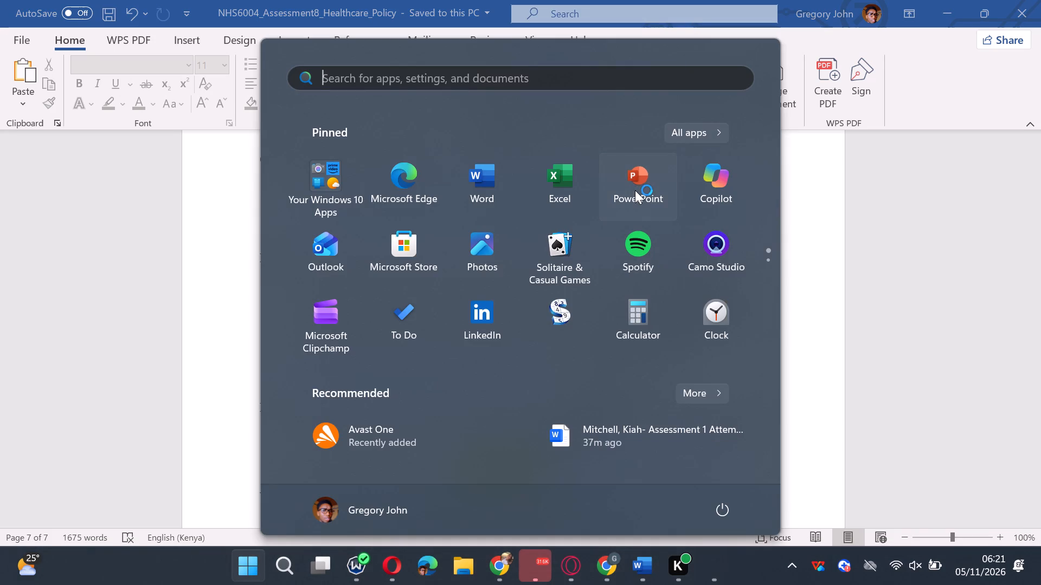
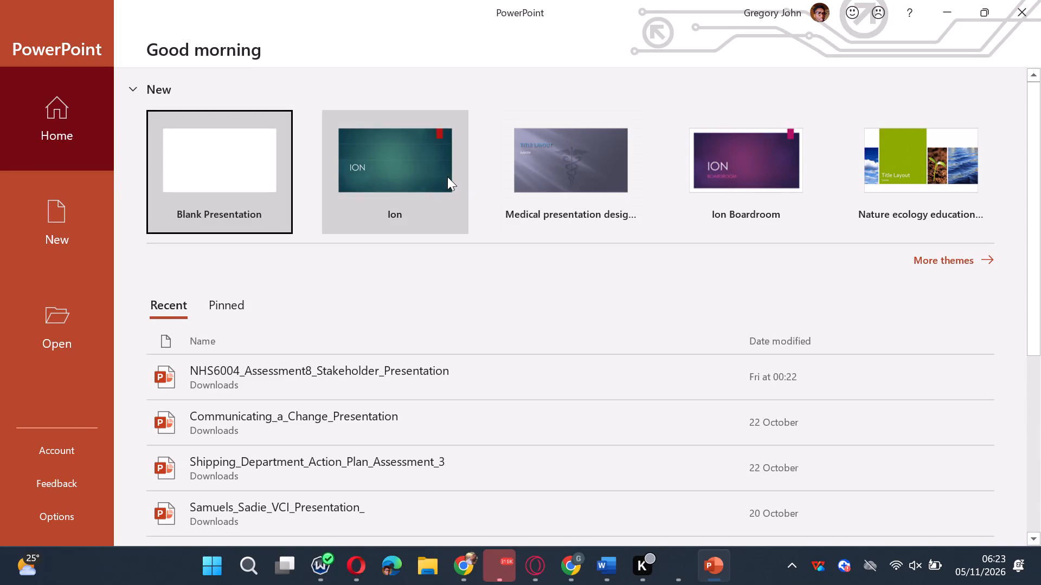
Open the recent presentation NHS6004_Assessment8_Stakeholder_Presentation.
left_click(375, 360)
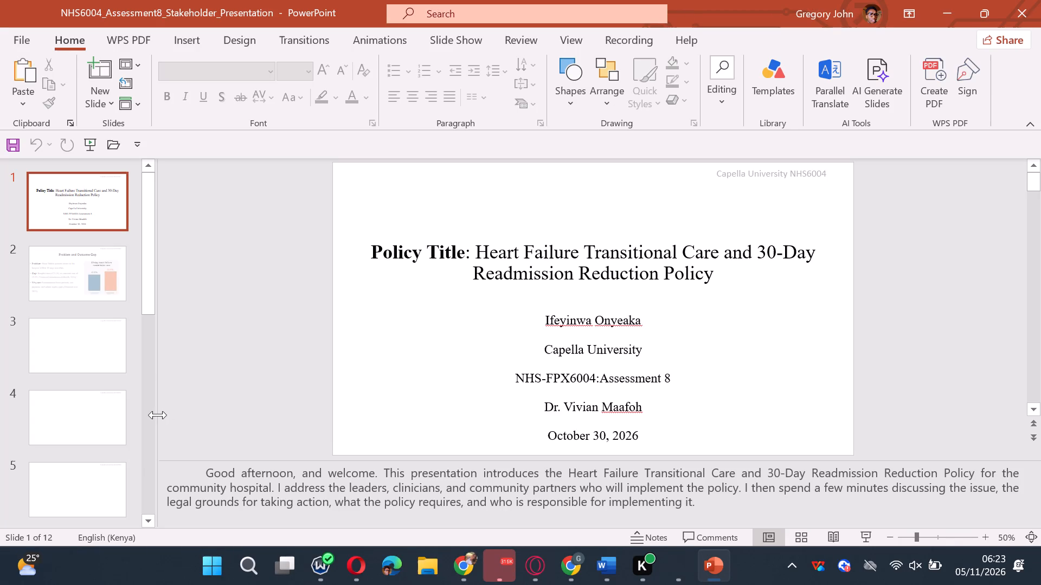
On the References slide, replace ", 0(0), 0–0" in the Lin et al. entry with the copied "14(4), 1164-1171", keeping its source formatting.
scroll(158, 415, "down", 20)
scroll(158, 415, "down", 16)
scroll(85, 421, "down", 20)
scroll(85, 421, "down", 3)
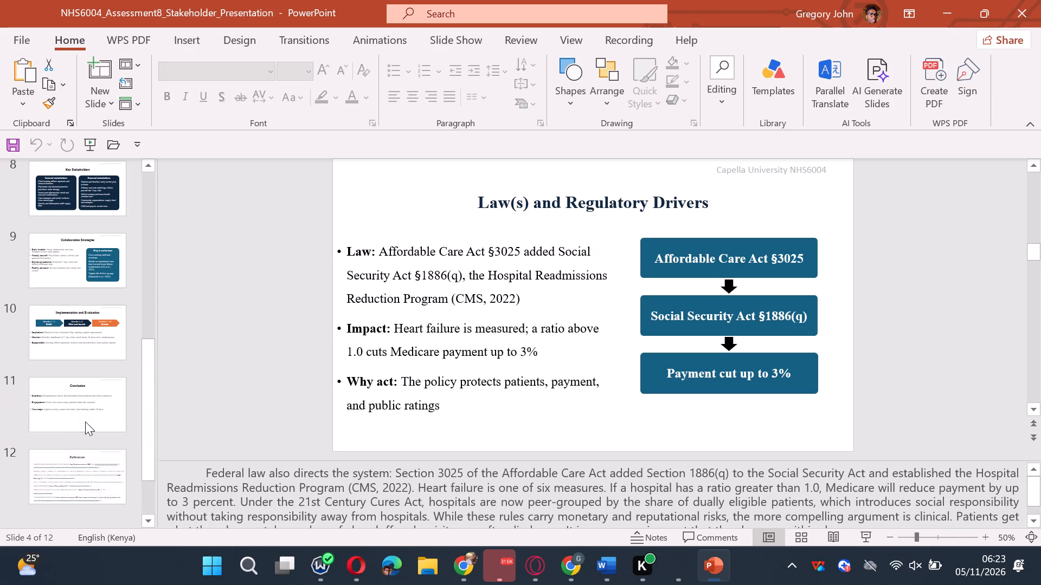
scroll(85, 421, "down", 7)
left_click(83, 502)
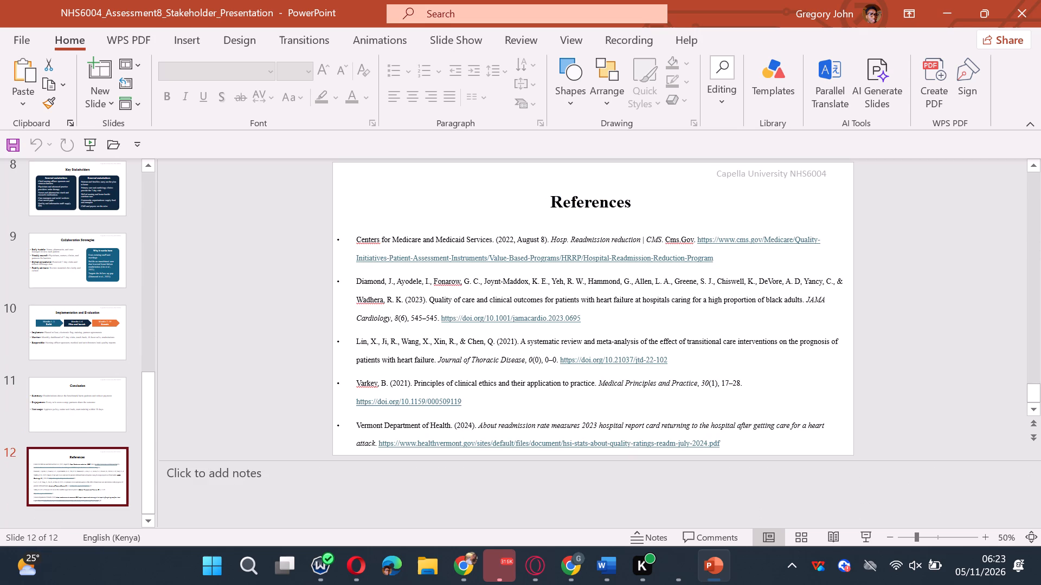
left_click_drag(527, 357, 527, 358)
left_click_drag(527, 358, 556, 362)
right_click(549, 360)
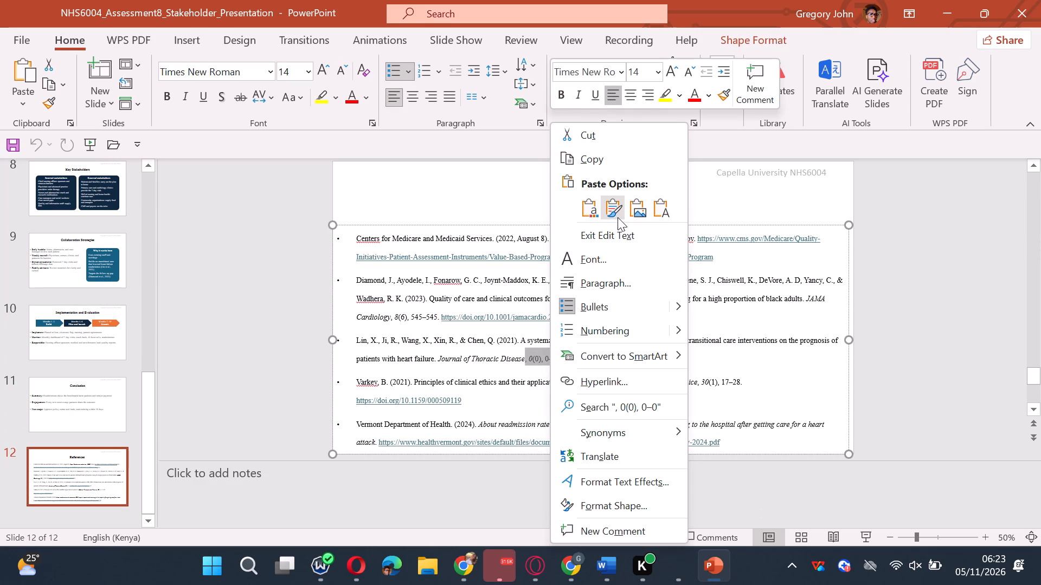
left_click(620, 201)
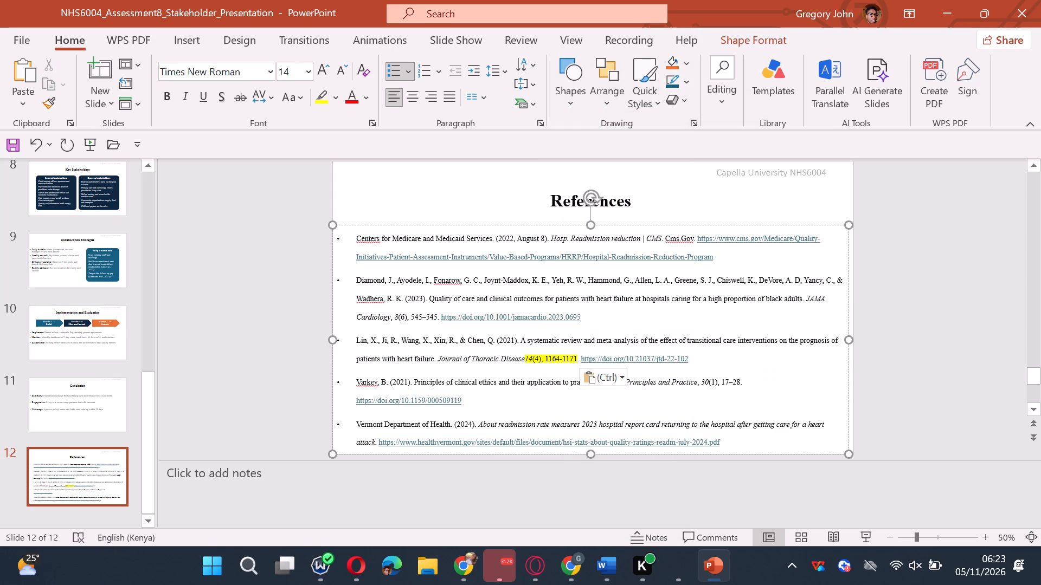
Set the font size to 14 for the end of the Lin et al. entry, from "Disease" through the DOI link.
left_click_drag(694, 359, 506, 356)
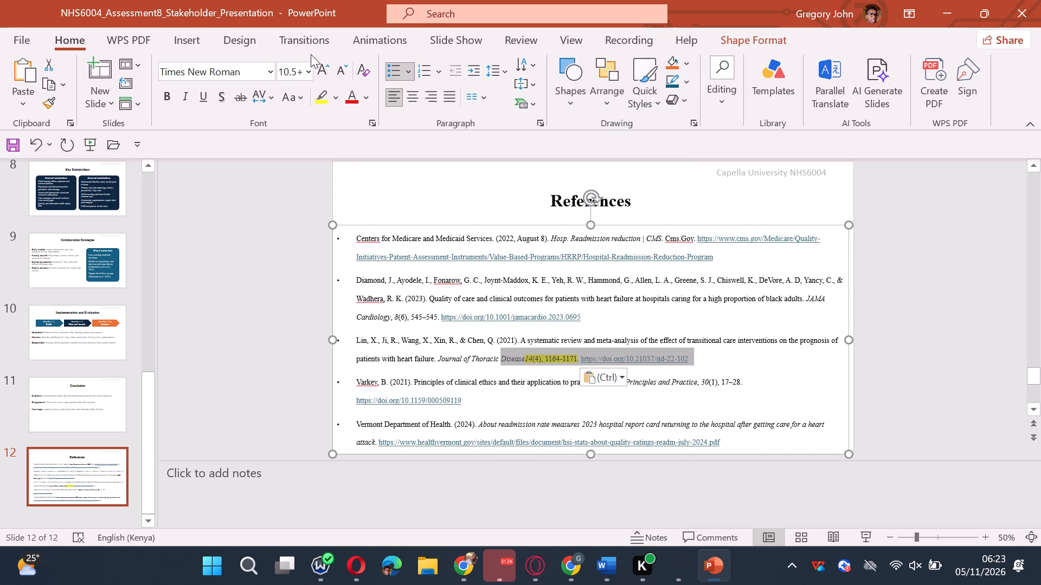
left_click(309, 76)
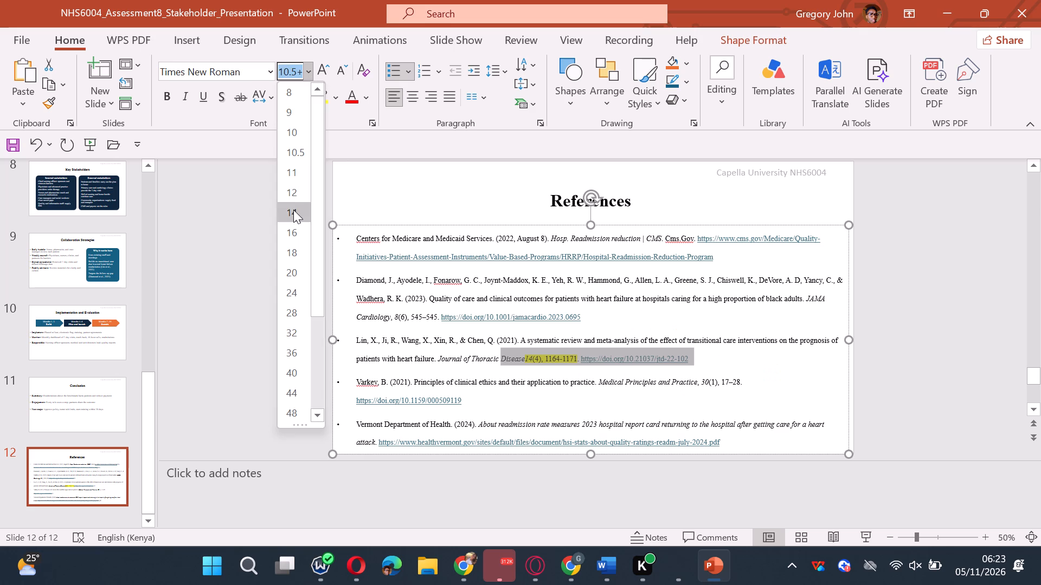
left_click(293, 210)
left_click(446, 287)
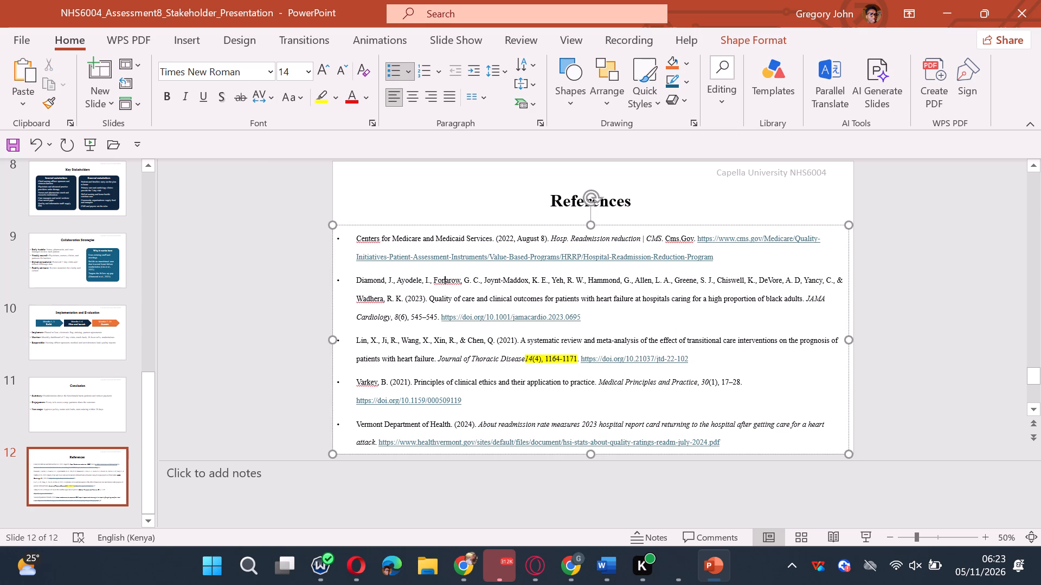
Save the presentation as a PowerPoint Presentation in the Downloads folder, keeping the name NHS6004_Assessment8_Stakeholder_Presentation.
left_click(15, 28)
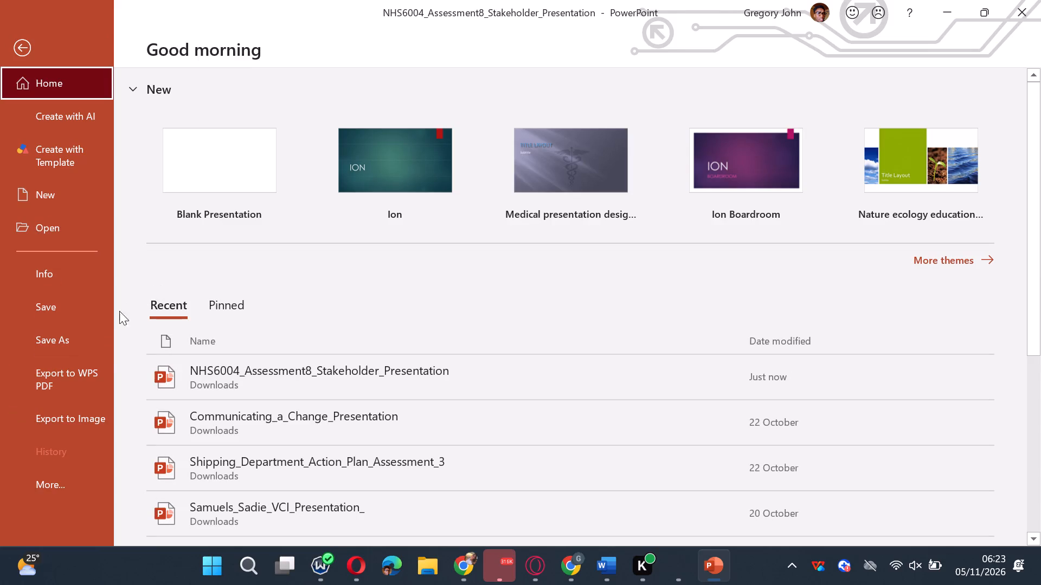
left_click(73, 331)
double_click(213, 242)
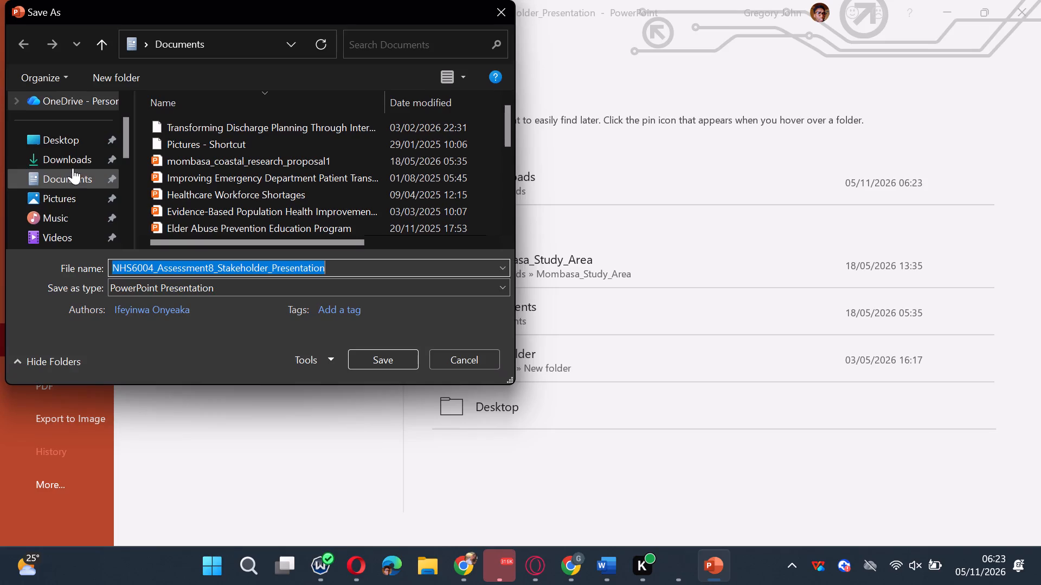
left_click(72, 161)
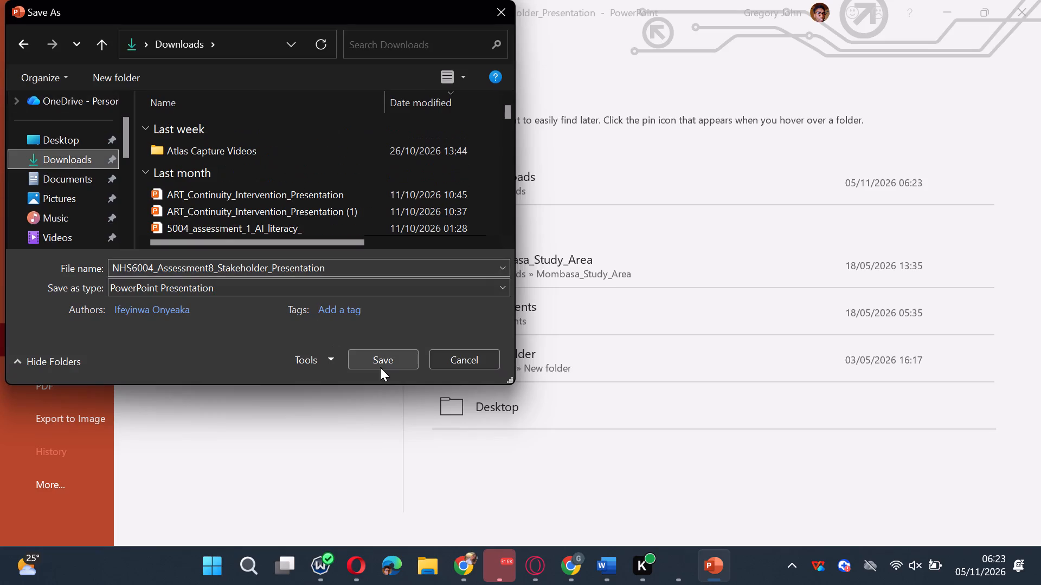
Save the presentation in Downloads as NHS6004_Assessment8_Stakeholder_Presentation, replacing the existing file of that name.
left_click(368, 350)
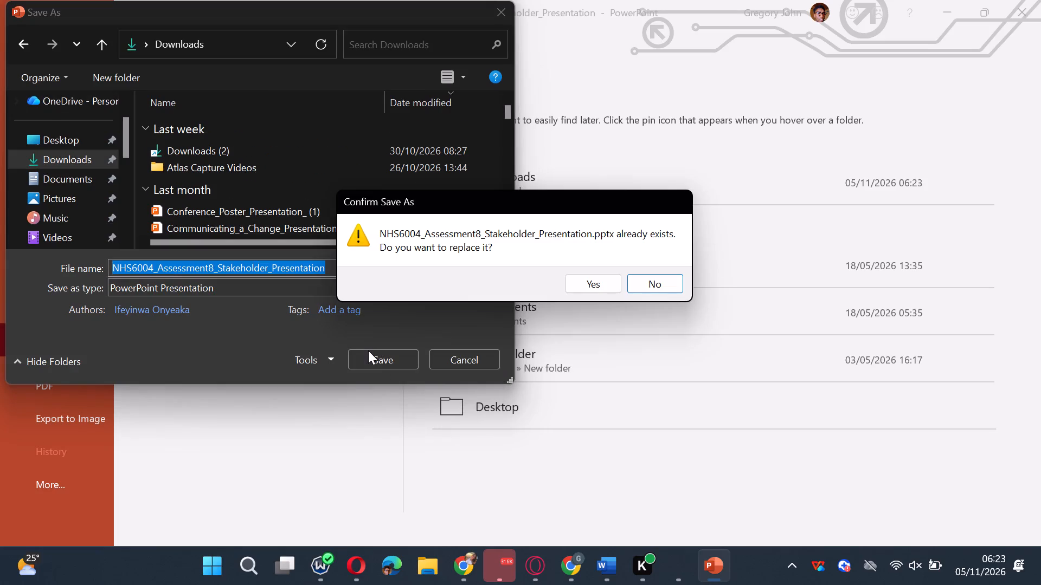
left_click(607, 283)
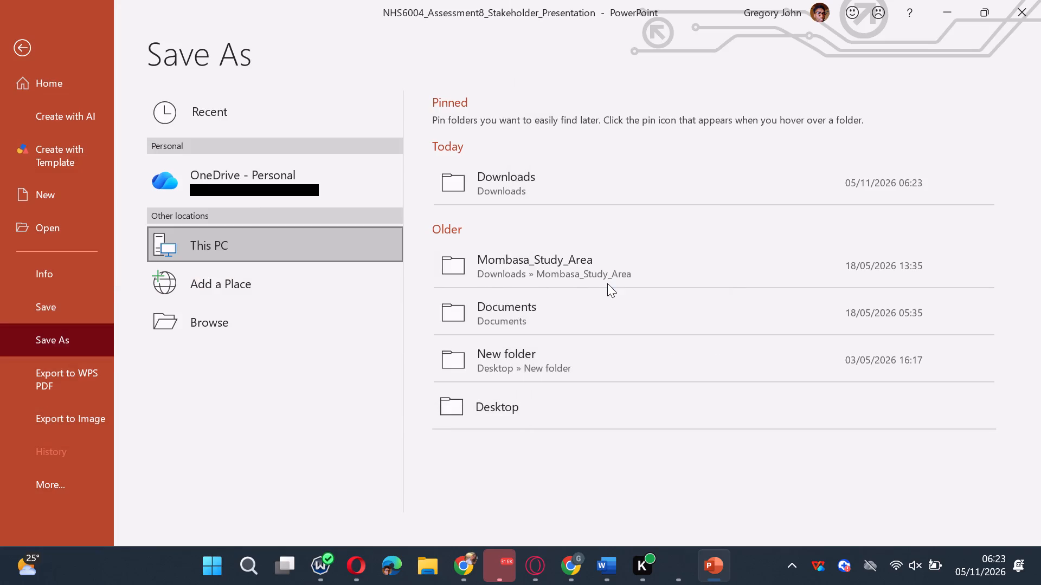
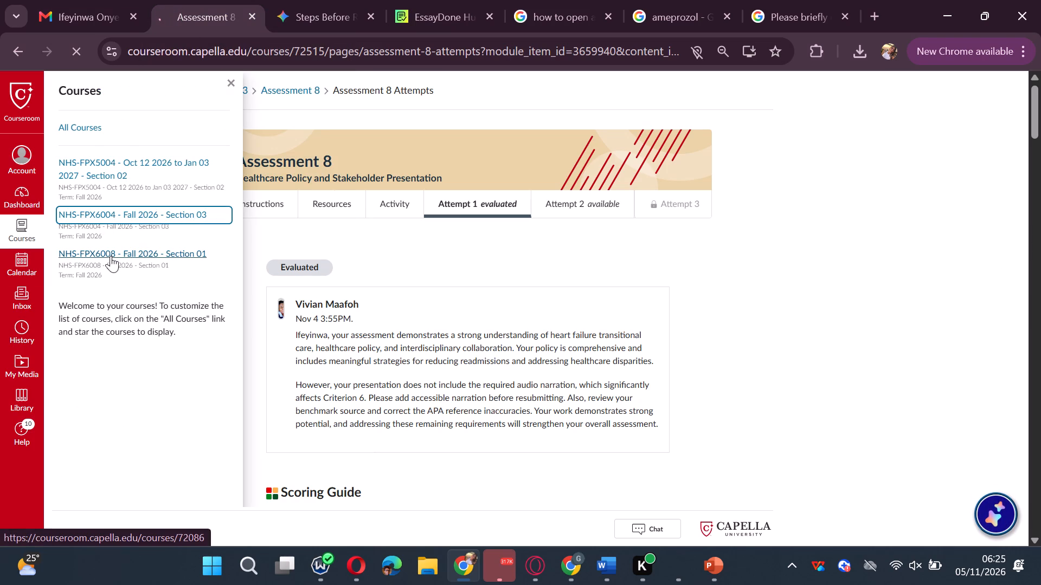
Open the NHS-FPX6008 - Fall 2026 - Section 01 course from the courseroom's course list.
left_click(111, 253)
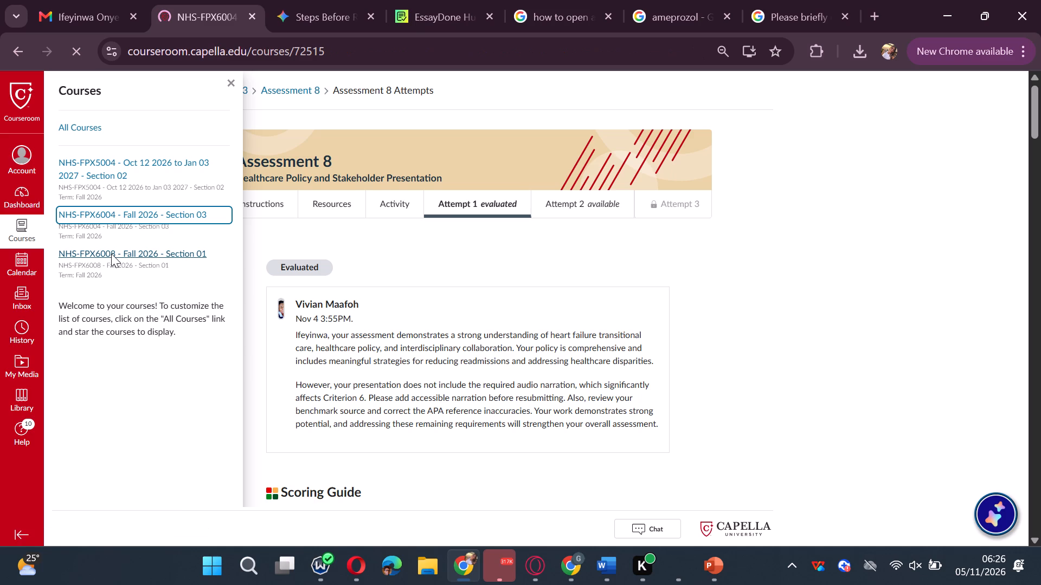
left_click(111, 253)
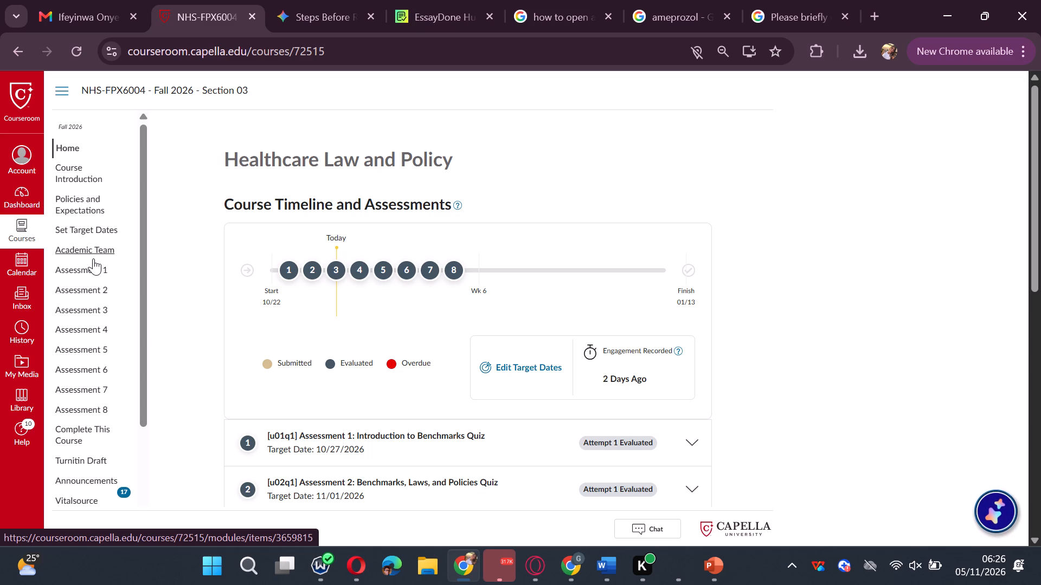
left_click(25, 231)
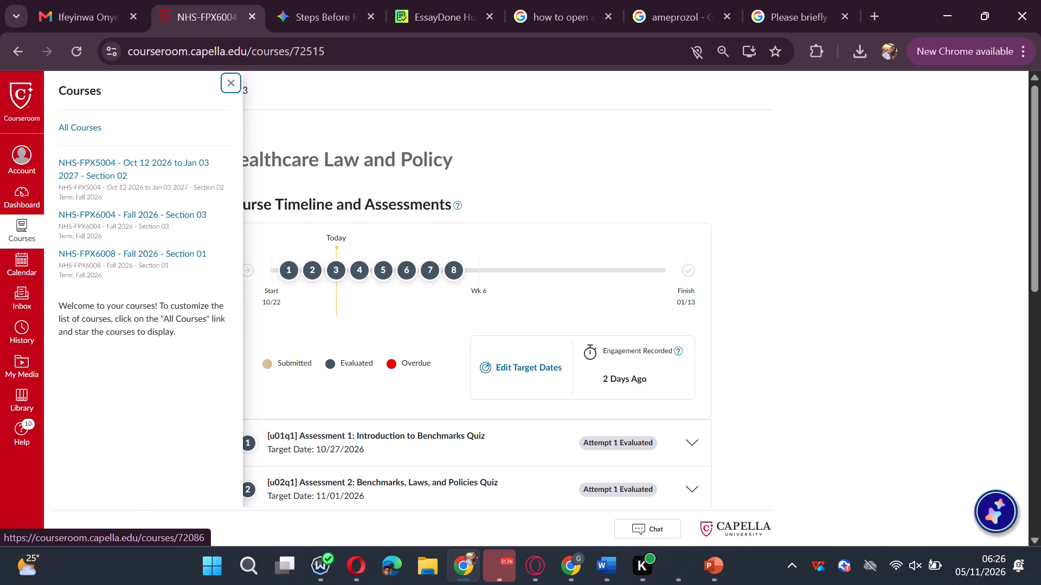
left_click(85, 257)
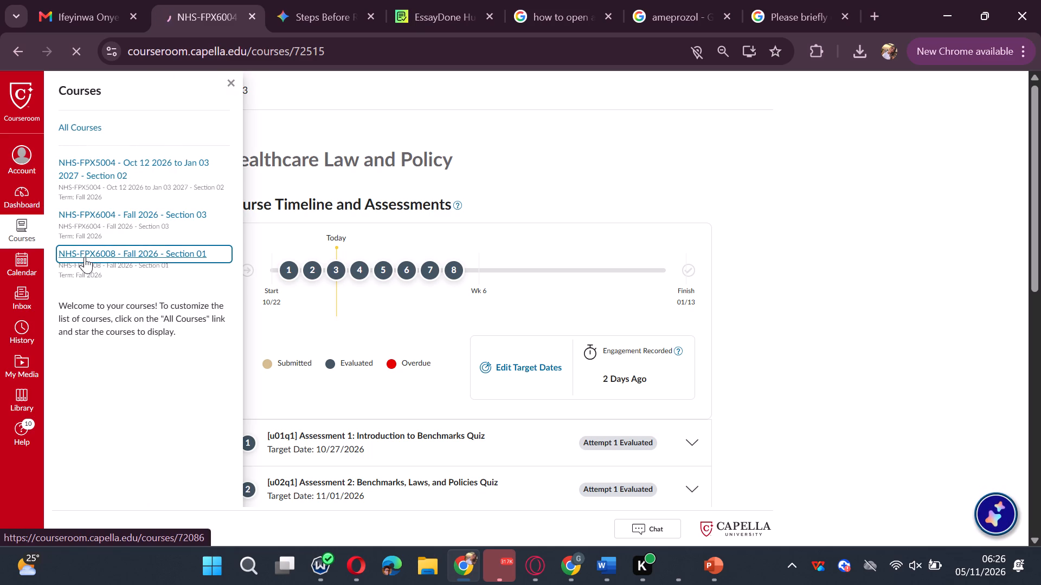